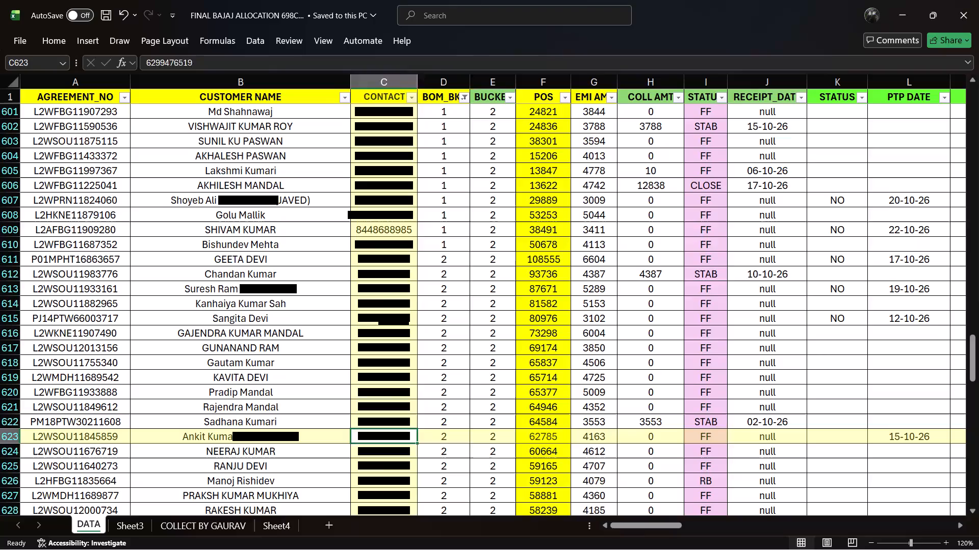
Enter NO in the STATUS column for row 623, the account with a PTP date of 15-10-26.
key(Right)
key(Right)
key(Right)
key(Right)
key(Right)
key(Right)
key(Right)
key(Right)
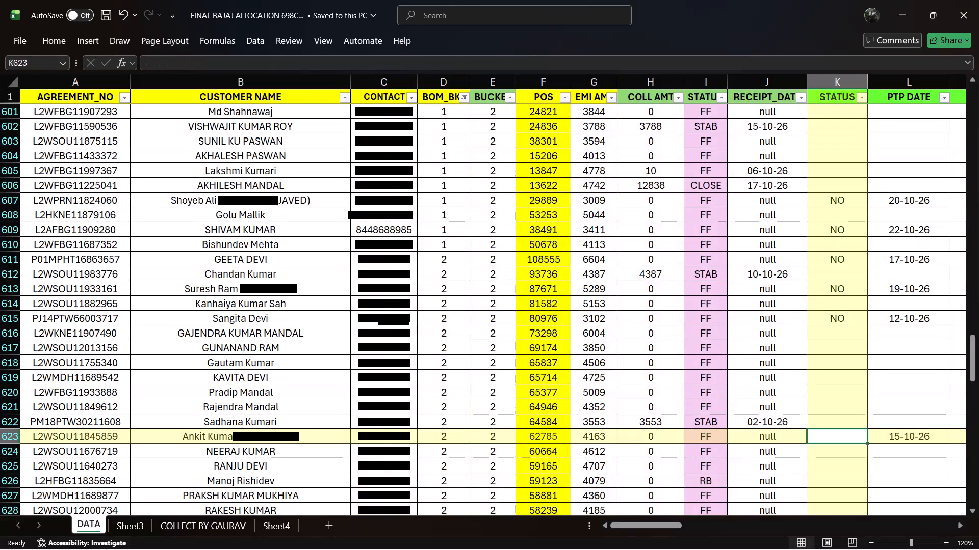
text(NO)
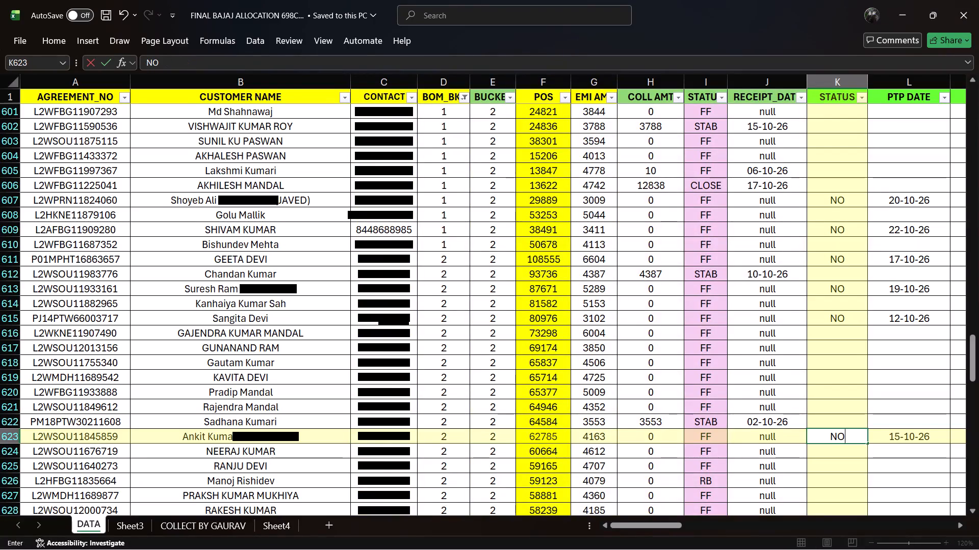
key(Right)
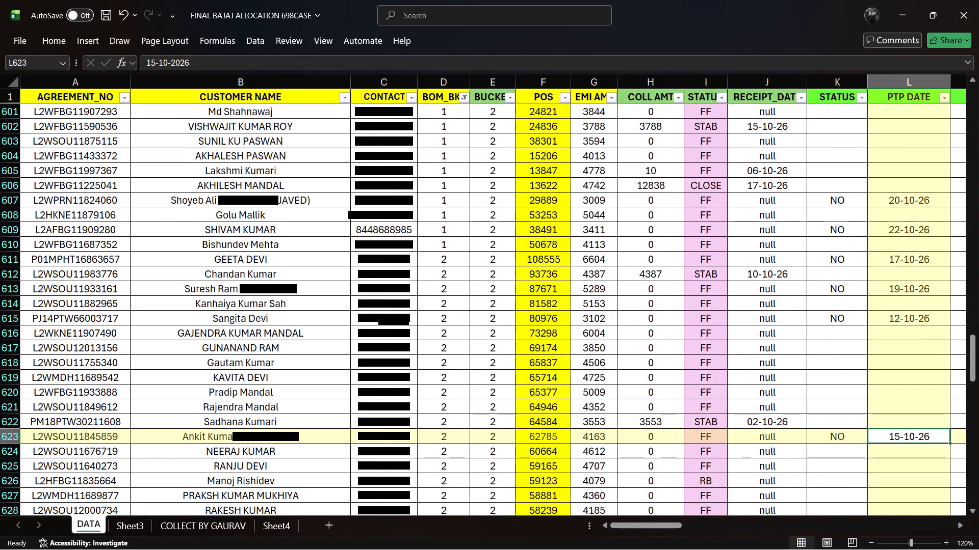
Review the FEEDBACK column entries from row 623 down to row 627.
key(Right)
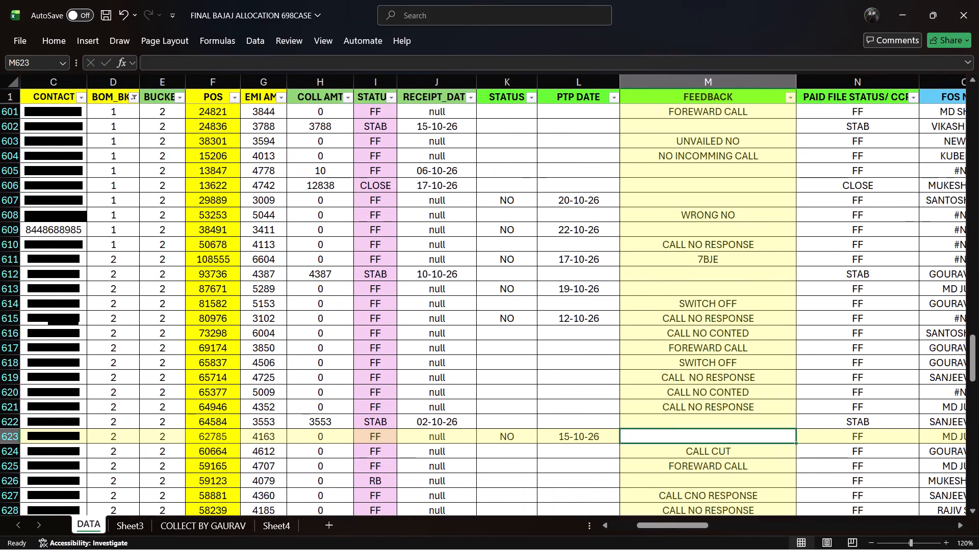
key(Down)
key(Down)
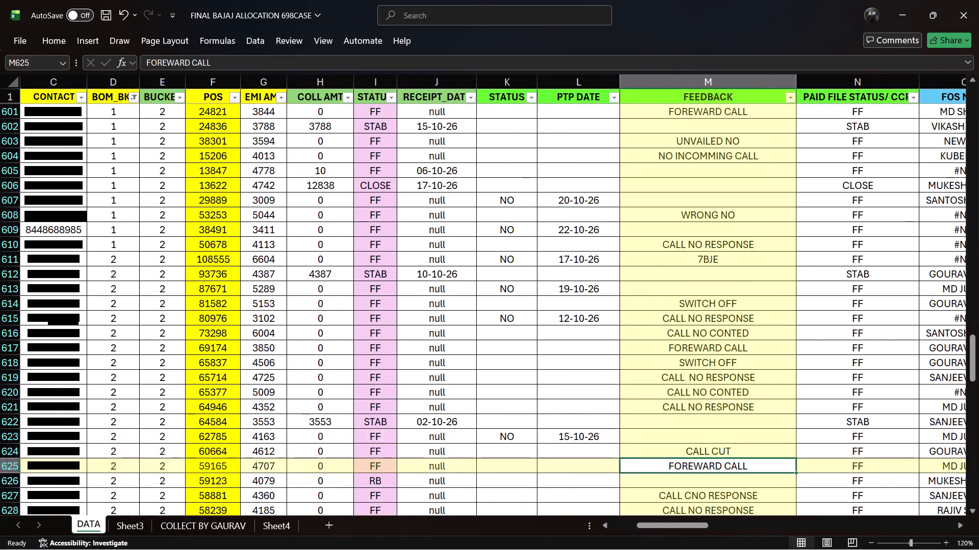
key(Down)
key(Down)
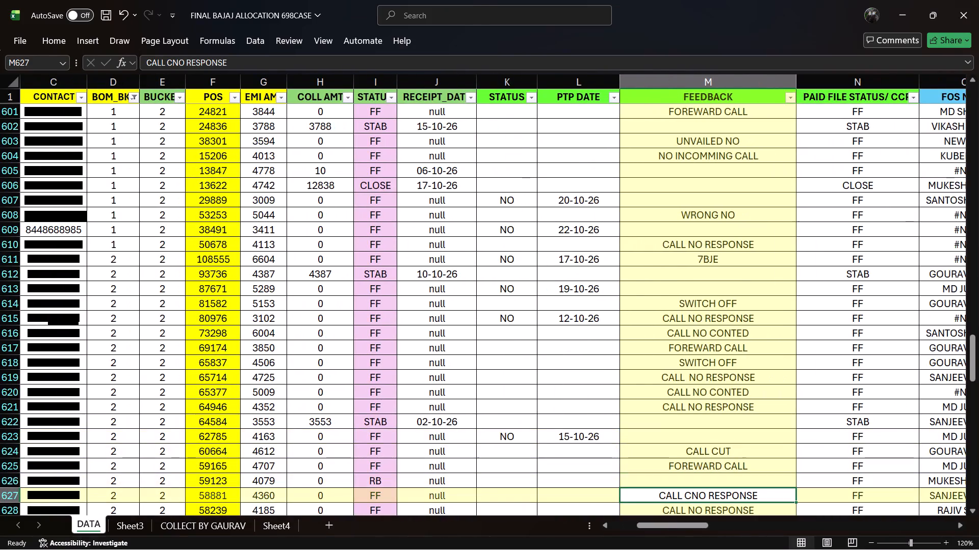
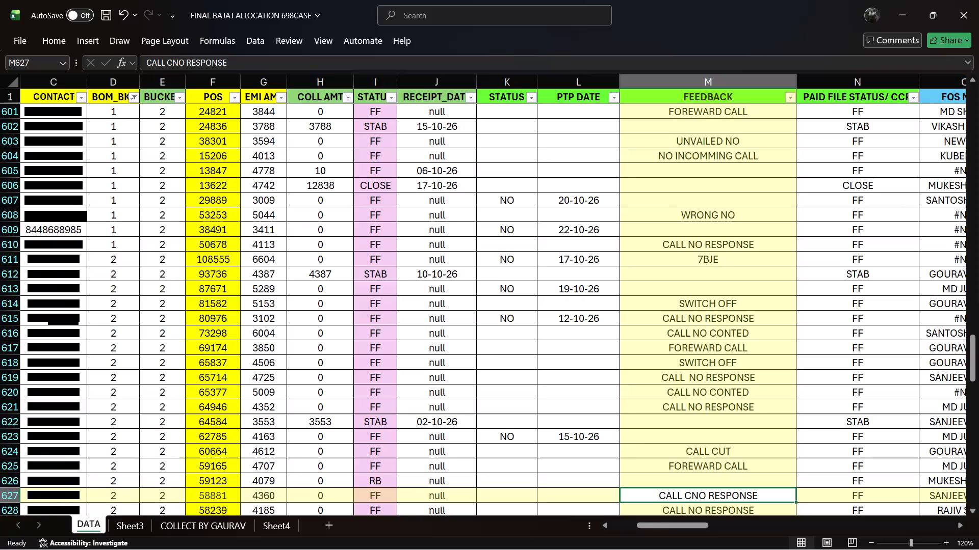
Review the row 627 account's details across the columns from AGREEMENT_NO to FEEDBACK.
key(Left)
key(Left)
key(Left)
key(Left)
key(Left)
key(Left)
key(Left)
key(Left)
key(Left)
key(Left)
key(Left)
key(Left)
key(Left)
key(Left)
key(Left)
key(Left)
key(Left)
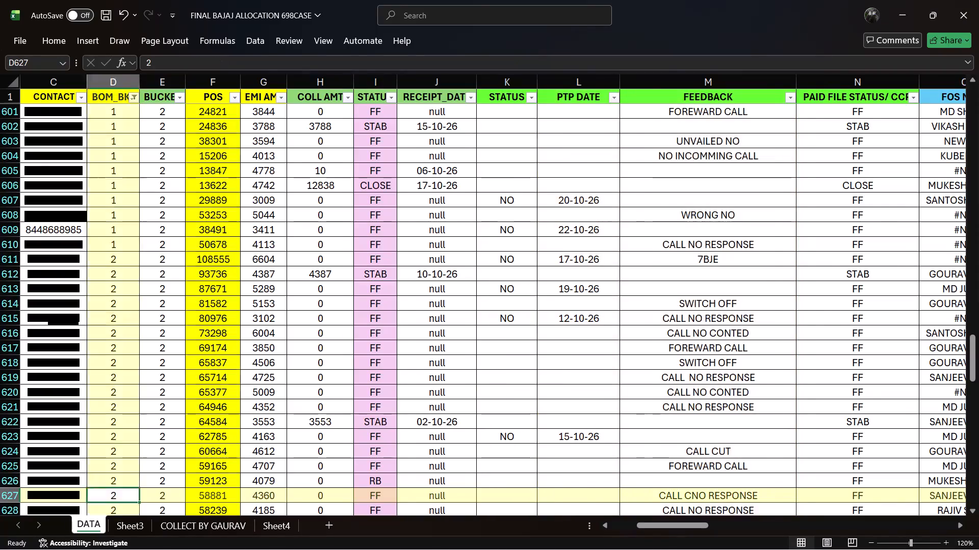
key(Right)
key(Right)
key(Right)
key(Right)
key(Right)
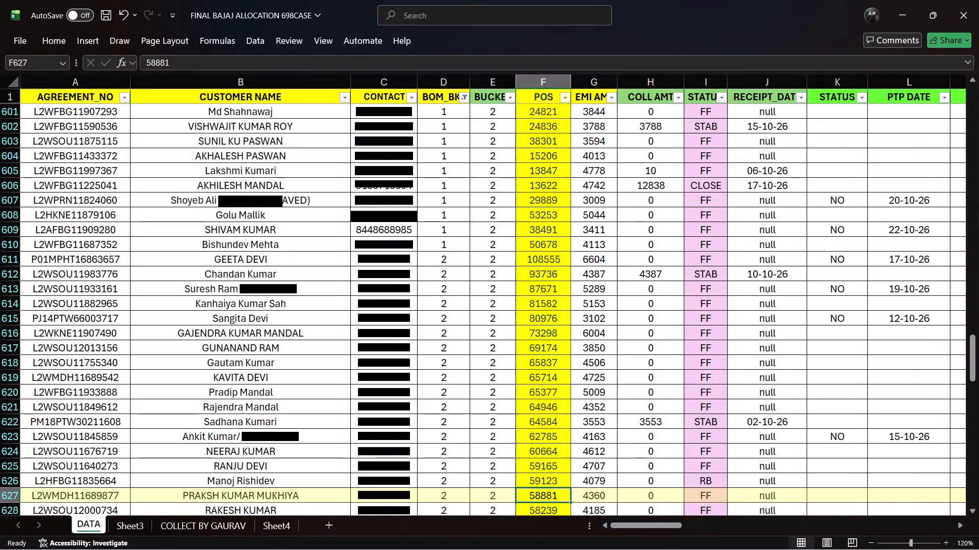
key(Right)
key(Right)
key(Right)
key(Right)
key(Right)
key(Right)
key(Right)
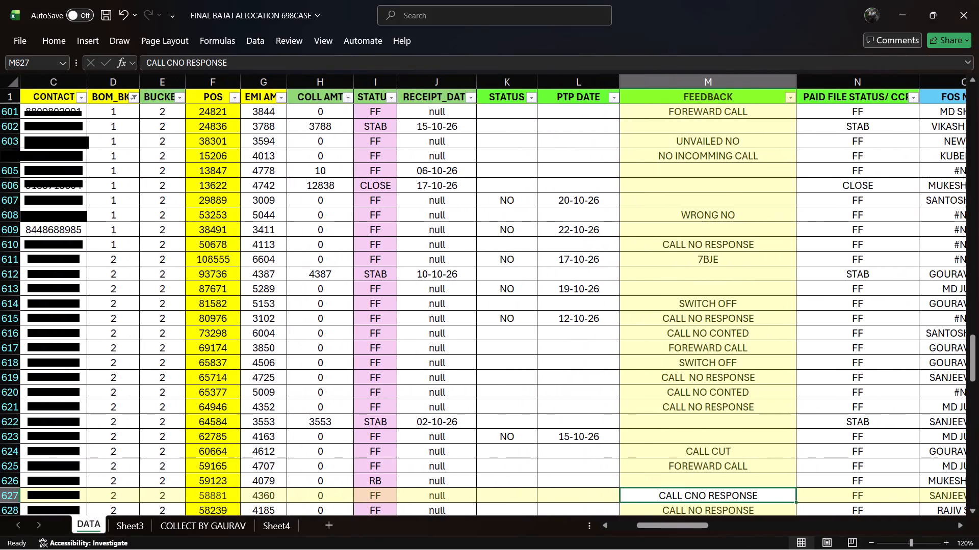
Review the FEEDBACK and PTP DATE entries from row 627 down to row 649 for accounts needing a status.
key(Down)
key(Down)
key(Down)
key(Down)
key(Down)
key(Down)
key(Down)
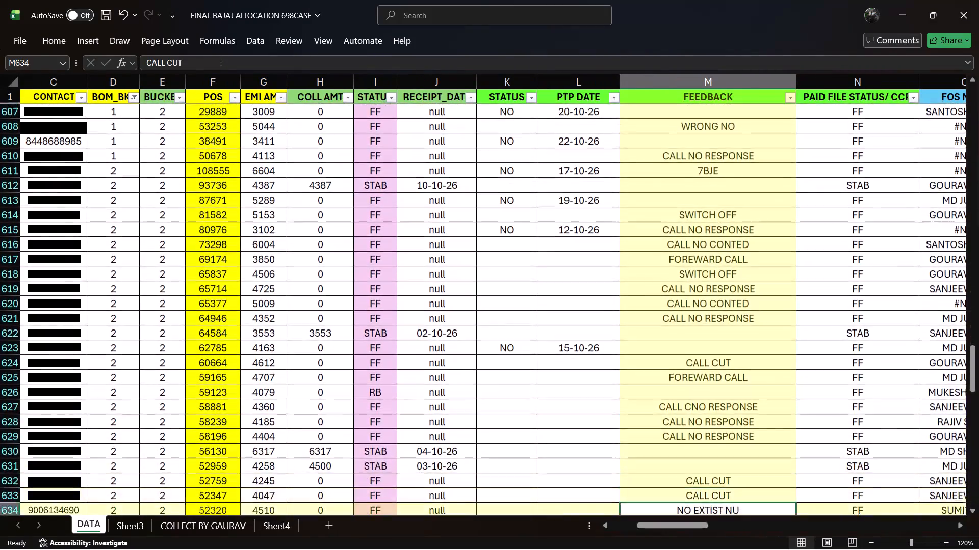
key(Down)
key(Down)
key(Down)
key(Down)
key(Down)
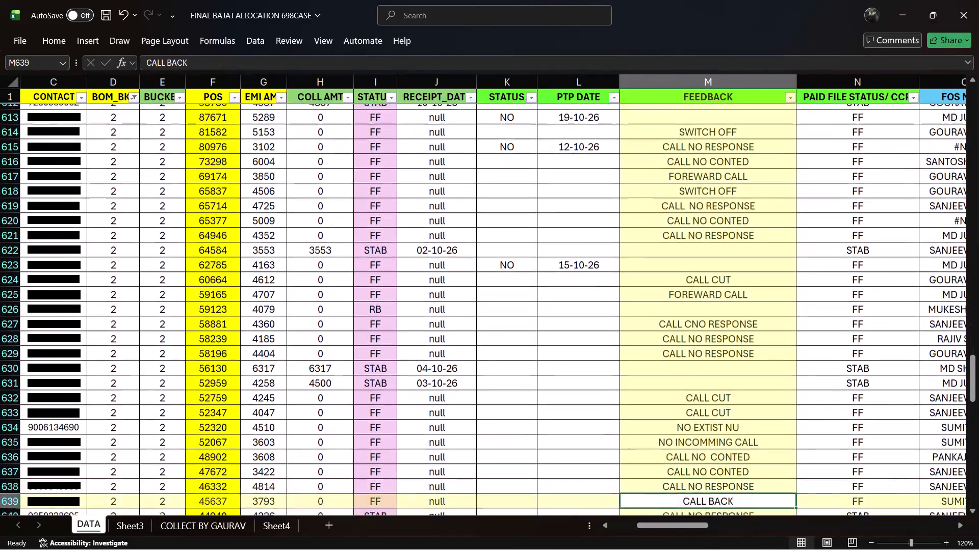
key(Down)
key(Down)
key(Down)
key(Down)
key(Down)
key(Down)
key(Down)
key(Down)
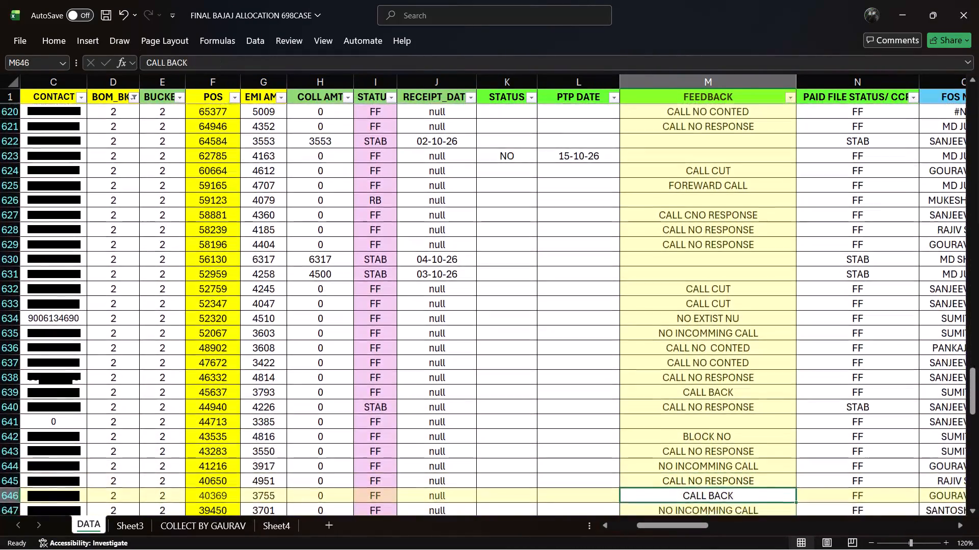
key(Down)
key(Down)
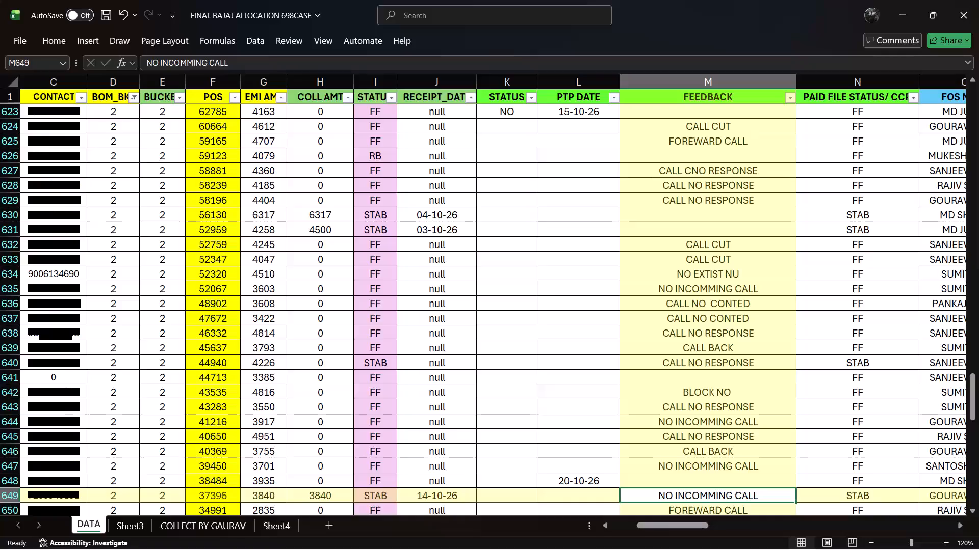
Look up the customer and CONTACT entry for the row 648 account with a PTP date of 20-10-26.
key(Up)
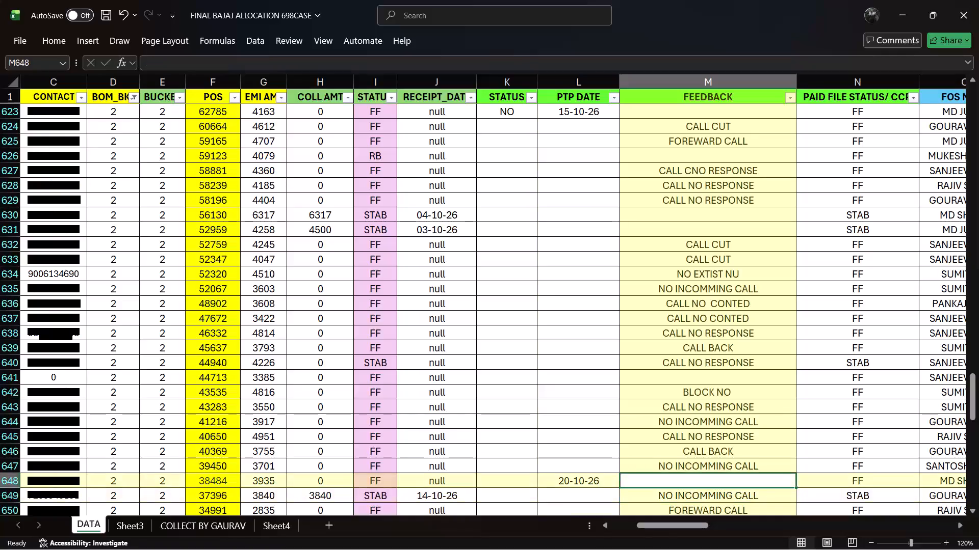
key(Left)
key(Left)
key(Left)
key(Left)
key(Left)
key(Left)
key(Left)
key(Left)
key(Left)
key(Left)
key(Left)
key(Left)
key(Left)
key(Left)
key(Left)
key(Left)
key(Left)
key(Left)
key(Left)
key(Left)
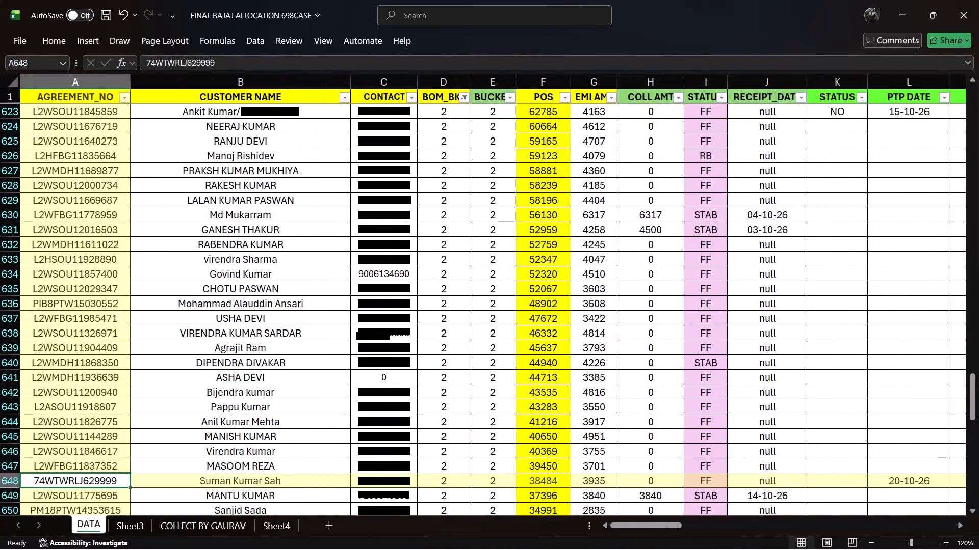
key(Right)
key(Right)
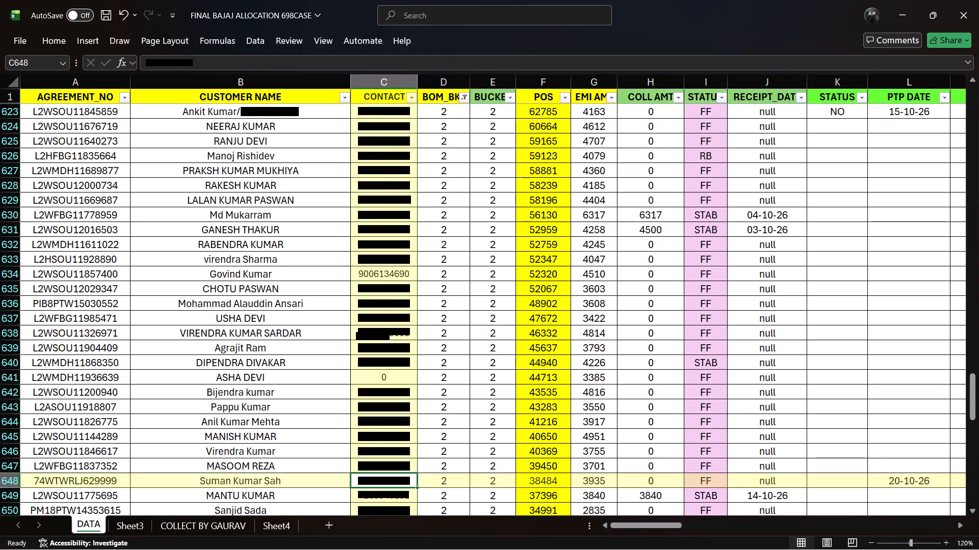
Enter NO in the STATUS column beside the PTP DATE for row 648.
key(Right)
key(Right)
key(Right)
key(Right)
key(Right)
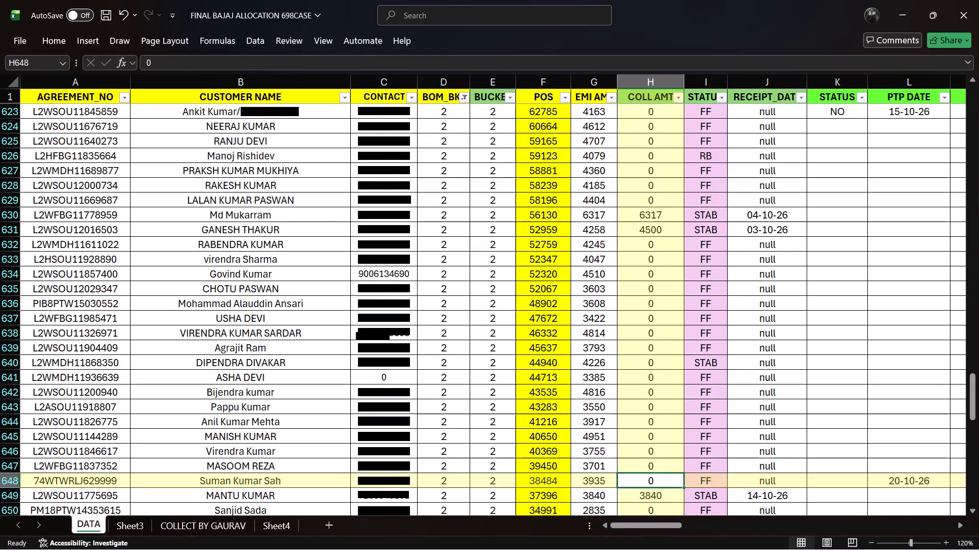
key(Right)
key(Right)
key(Right)
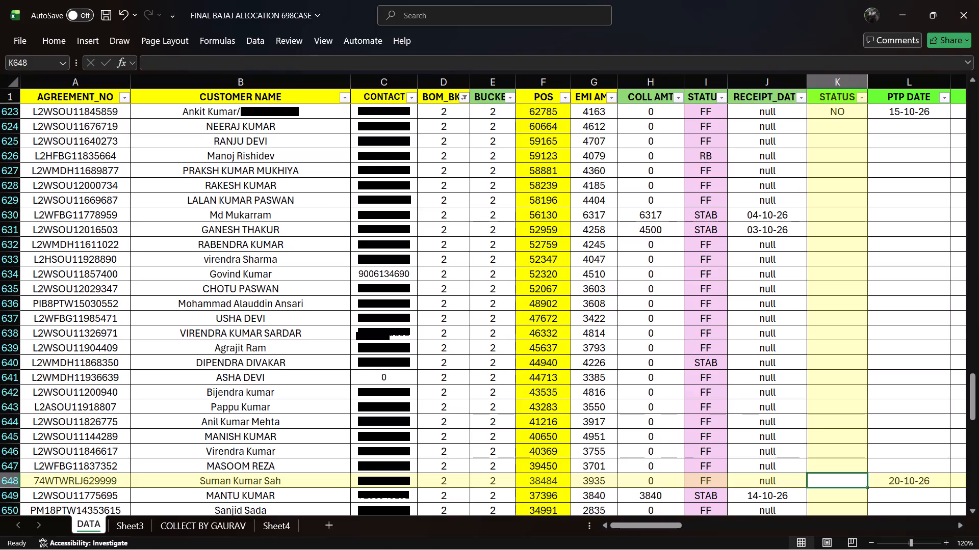
text(NO)
key(Down)
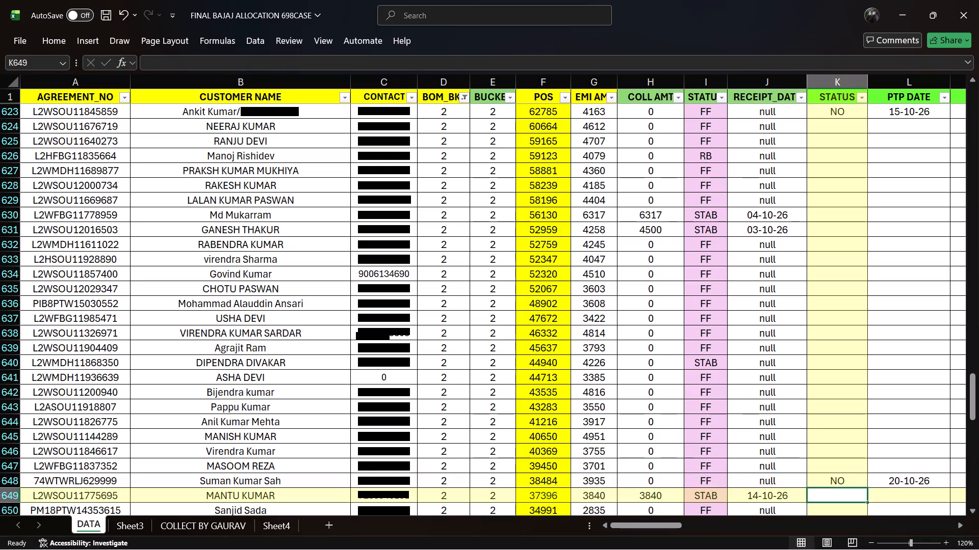
Check the FEEDBACK entries below row 648 and look up the CONTACT entry for the row 652 account with a PTP date.
key(Right)
key(Right)
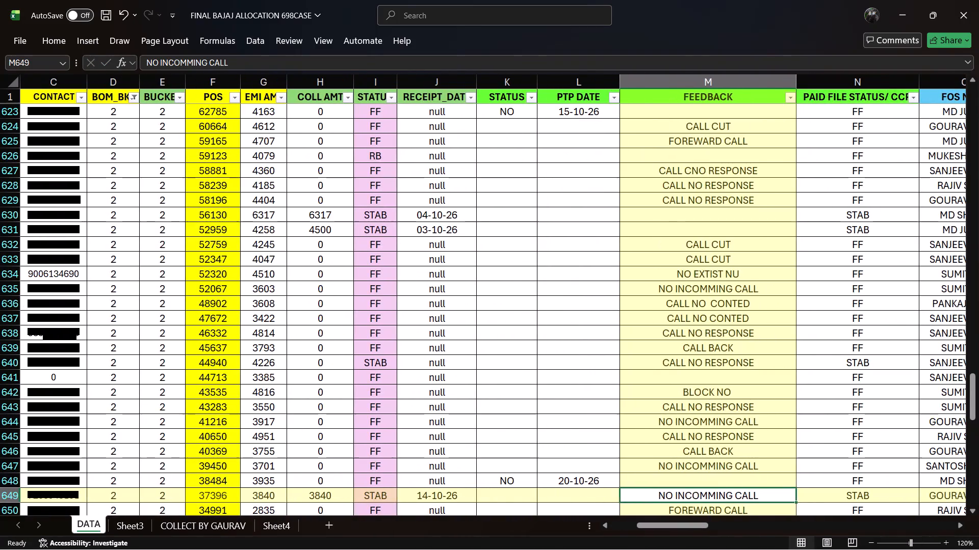
key(Down)
key(Down)
key(Down)
key(Down)
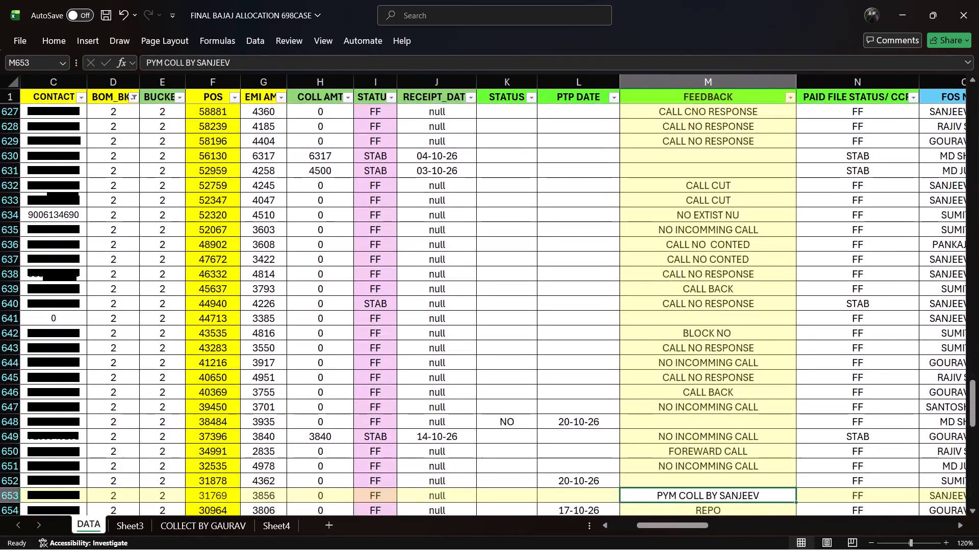
click(587, 482)
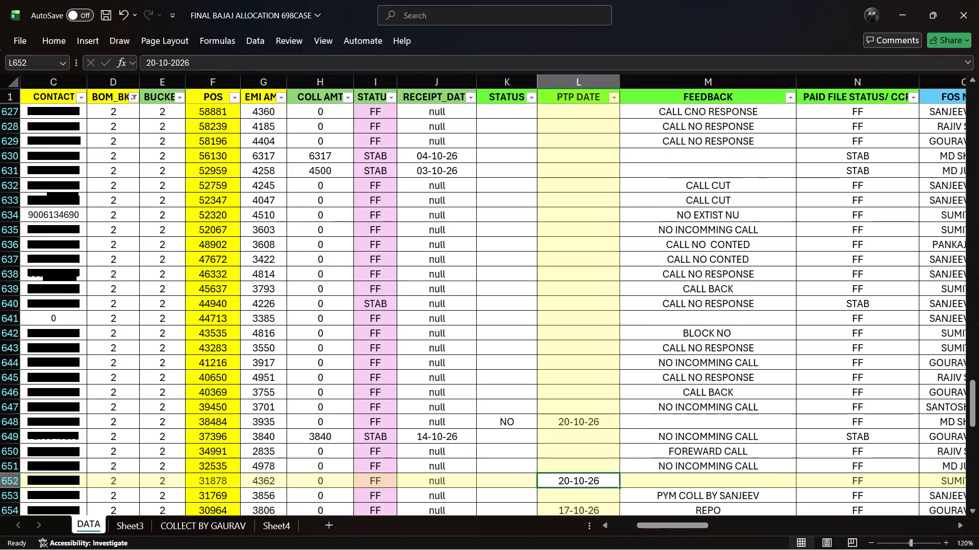
key(Left)
key(Left)
key(Left)
key(Left)
key(Left)
key(Left)
key(Left)
key(Left)
key(Left)
key(Left)
key(Left)
key(Left)
key(Left)
key(Left)
key(Left)
key(Left)
key(Left)
key(Left)
key(Left)
key(Left)
key(Right)
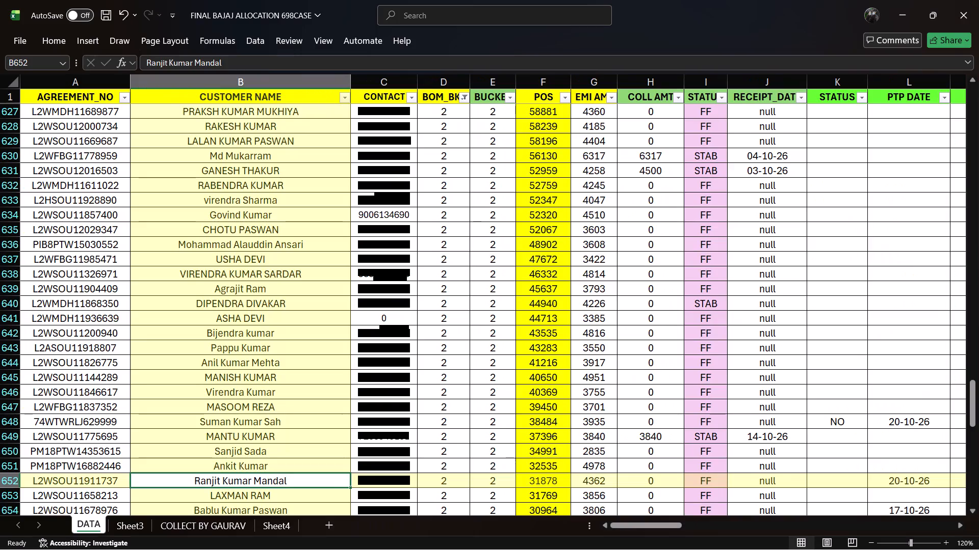
key(Right)
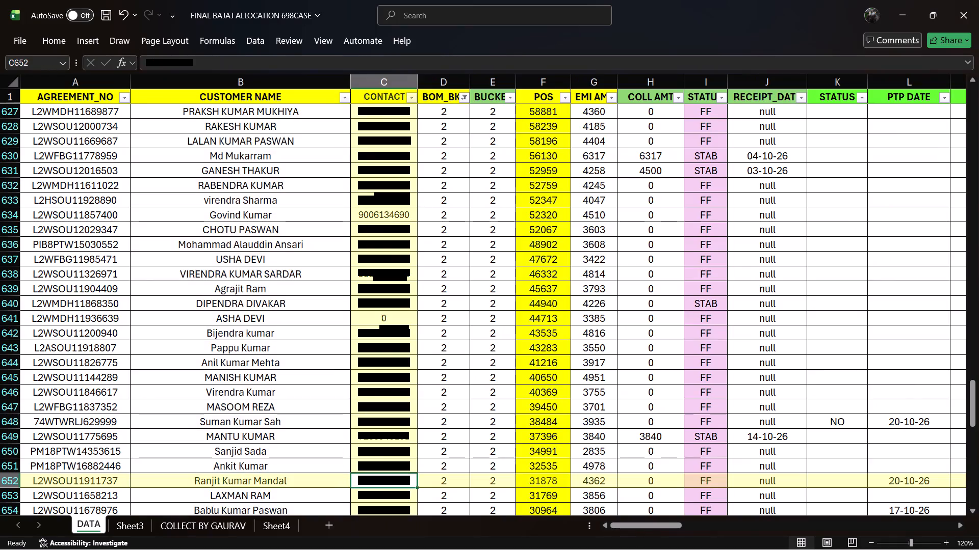
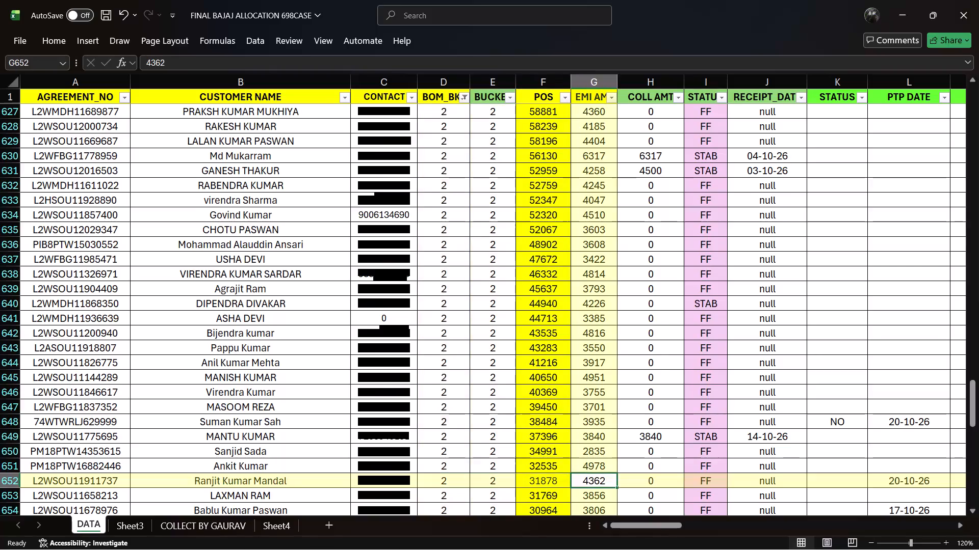
Enter NO in the STATUS column beside the PTP DATE for row 652 and save the workbook.
key(Right)
key(Right)
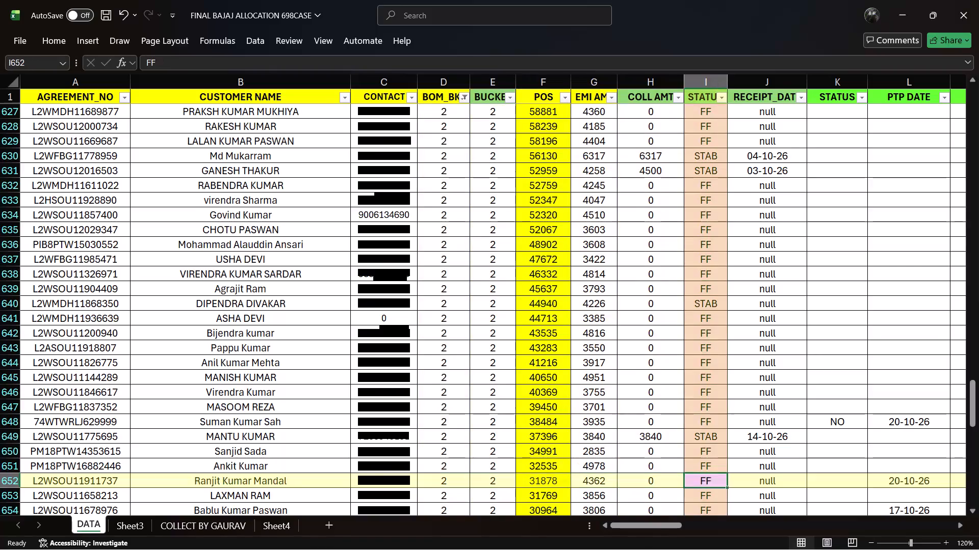
key(Right)
key(Right)
text(NO)
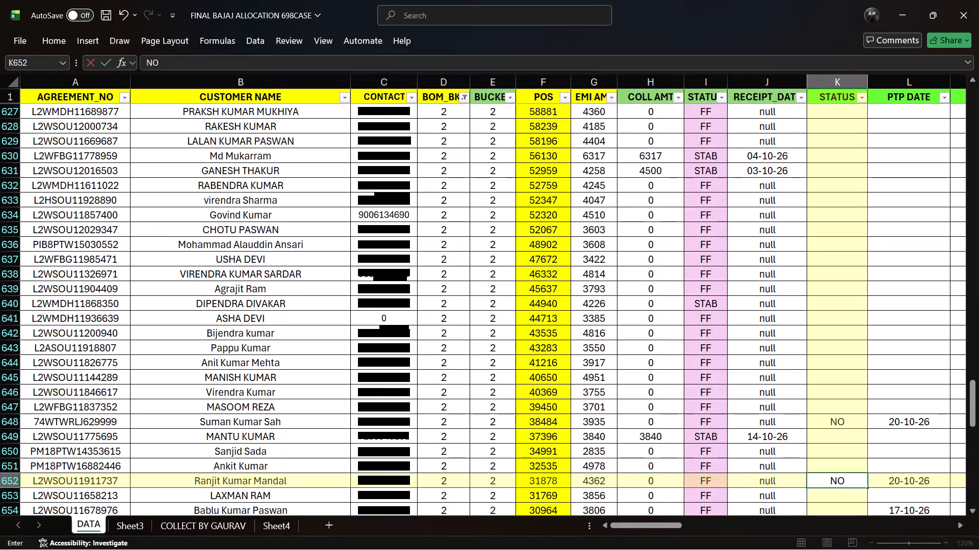
key(Down)
key(Down)
key(Down)
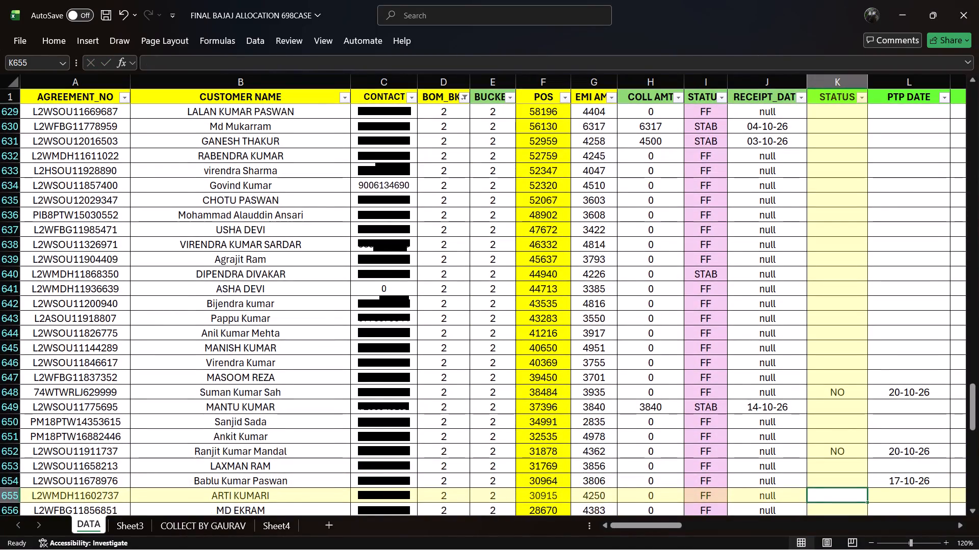
key(ctrl+s)
Look up the CONTACT entry for the row 654 account with a PTP date of 17-10-26.
key(Up)
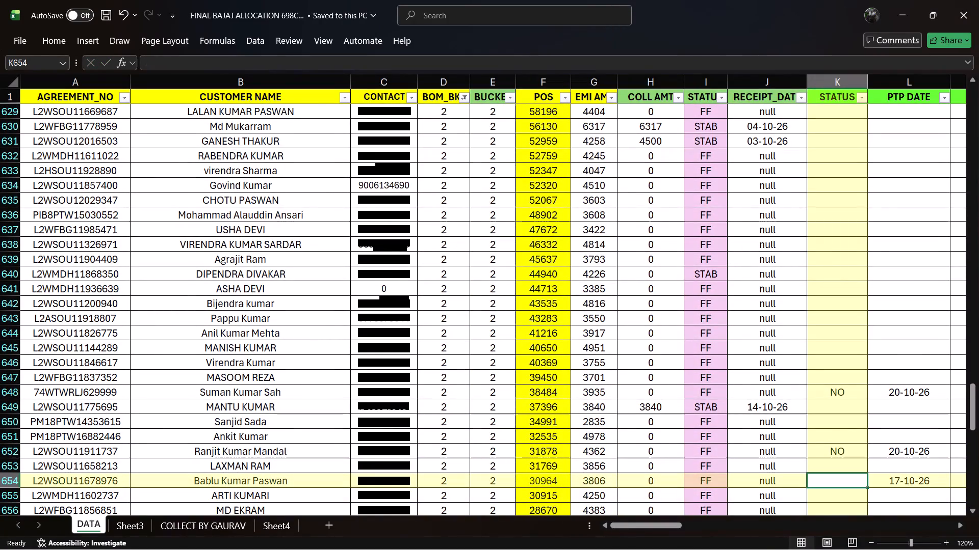
key(Left)
key(Left)
key(Left)
key(Left)
key(Left)
key(Left)
key(Left)
key(Left)
key(Left)
key(Left)
key(Left)
key(Left)
key(Left)
key(Left)
key(Left)
key(Left)
key(Left)
key(Left)
key(Left)
key(Left)
key(Right)
key(Right)
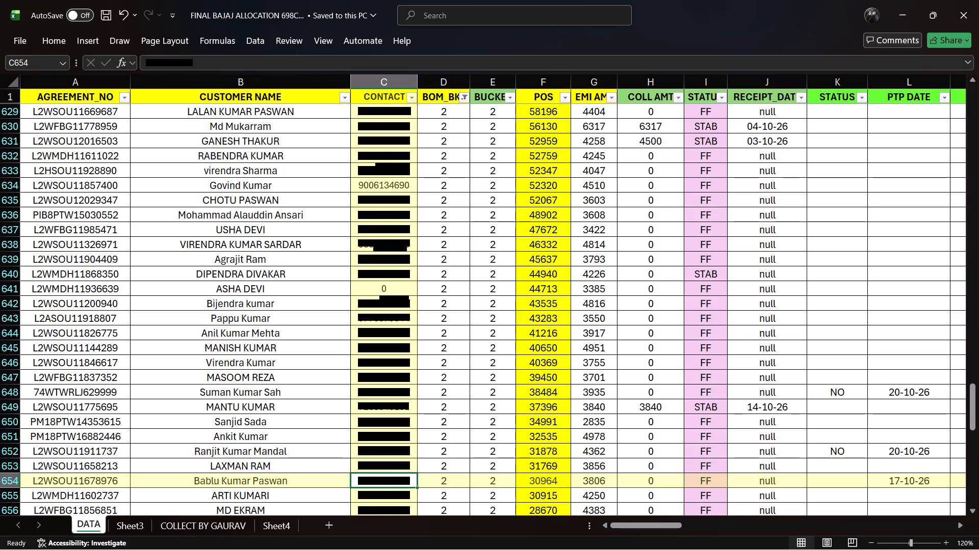
Enter NO in the STATUS column beside the PTP DATE for row 654.
key(Right)
key(Right)
key(Right)
key(Right)
key(Right)
key(Right)
key(Right)
key(Right)
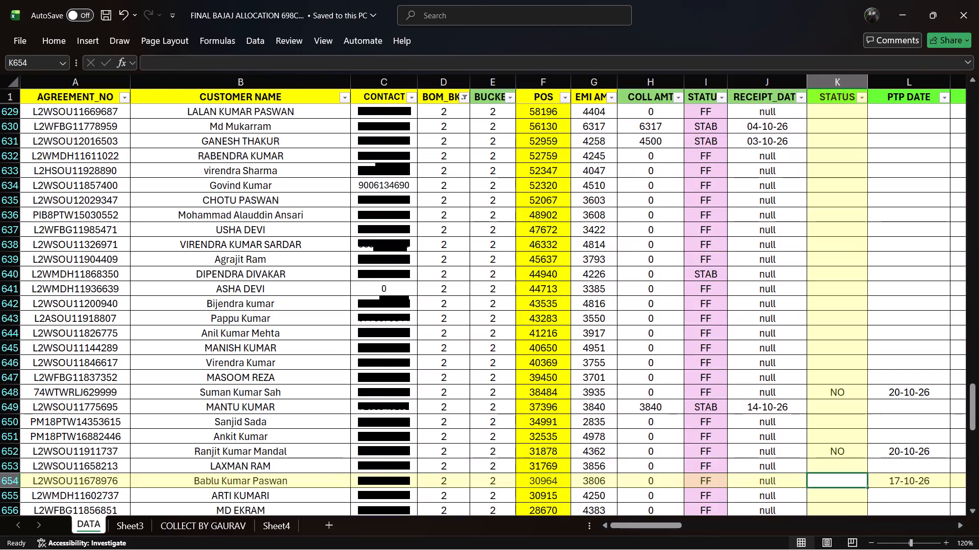
text(NO)
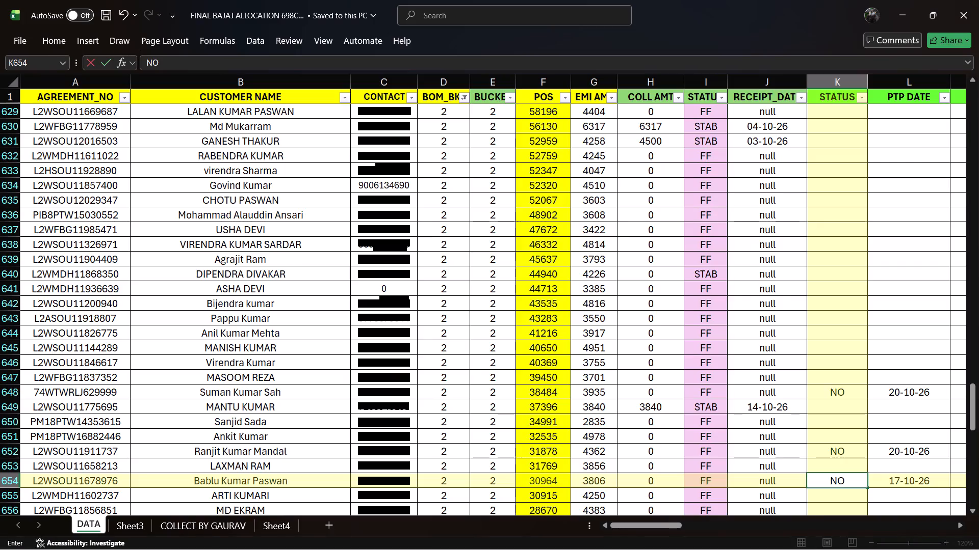
key(Down)
Review the FEEDBACK and PTP DATE entries from row 655 down to row 661 for accounts needing a status.
key(Right)
key(Right)
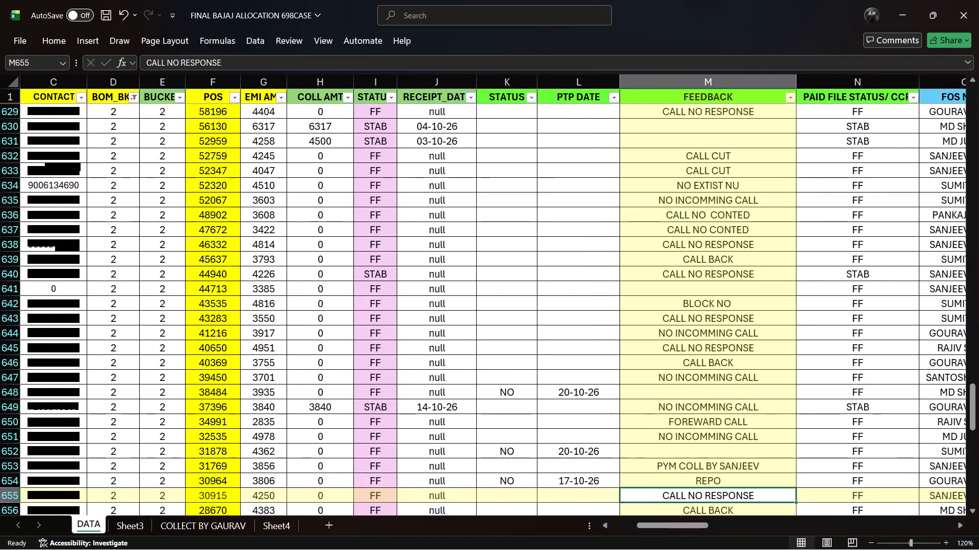
key(Down)
key(Down)
key(Down)
key(Down)
key(Down)
key(Down)
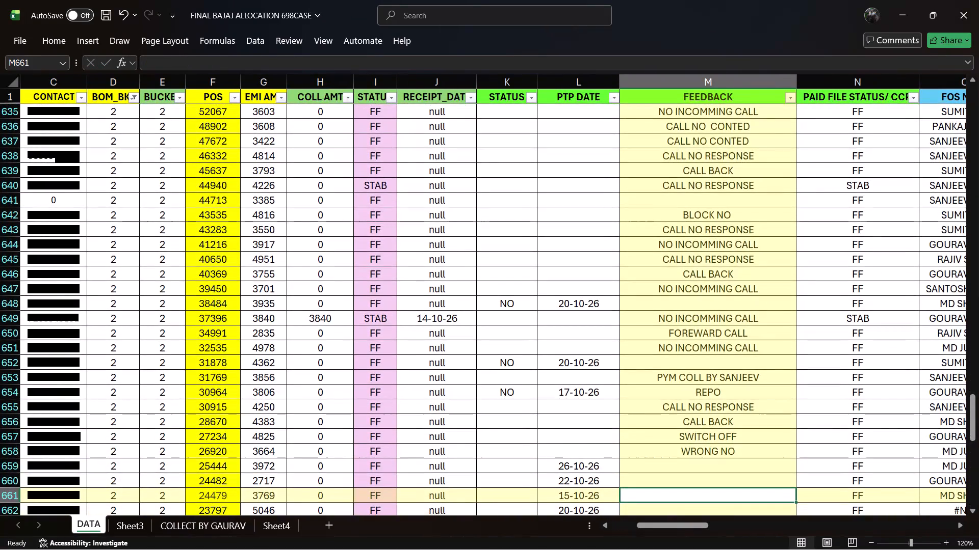
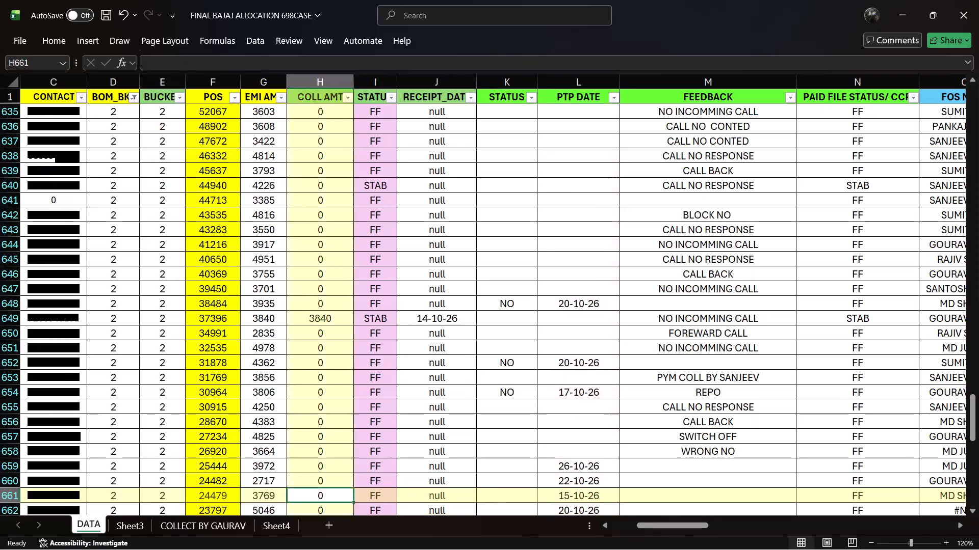
Look up the customer's CONTACT and AGREEMENT_NO entries for the row 661 account with a PTP date of 15-10-26.
key(Left)
key(Left)
key(Left)
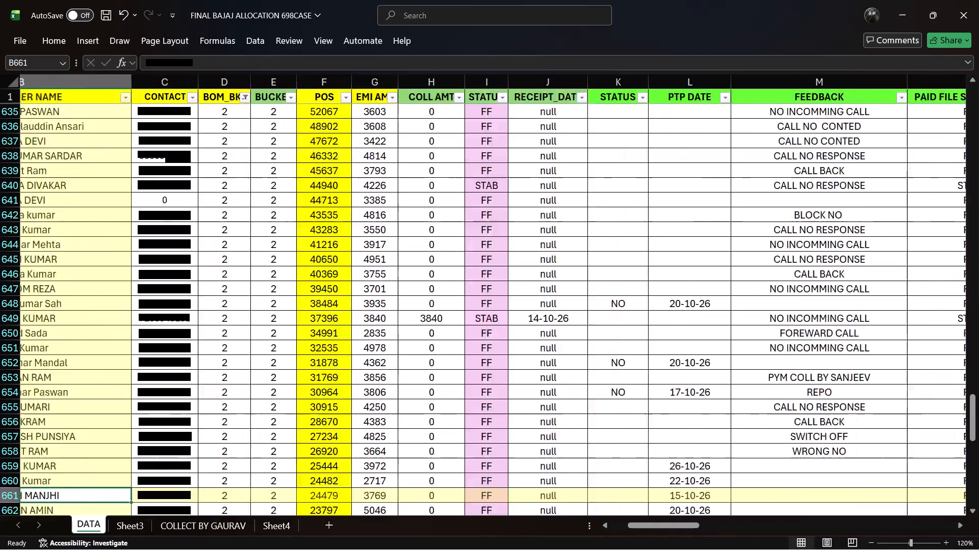
key(Left)
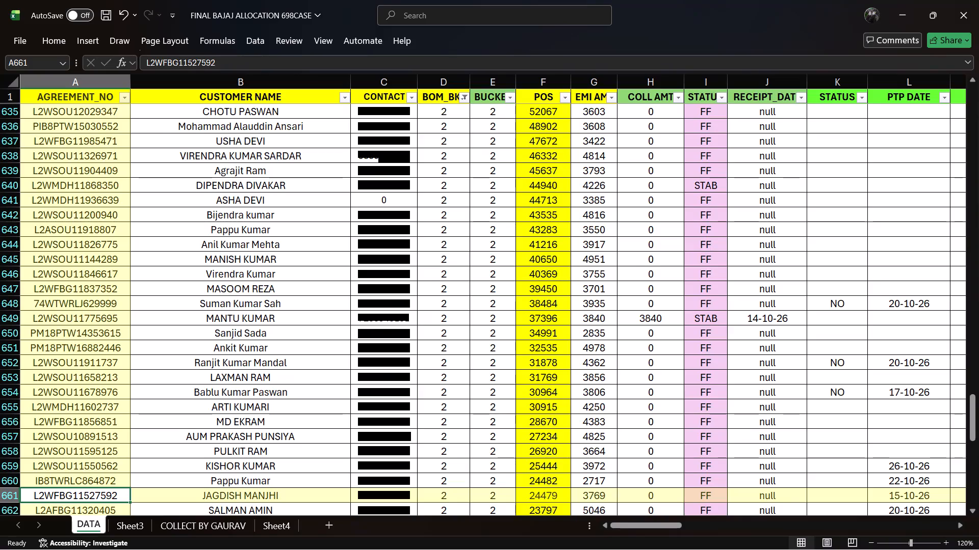
key(Left)
key(Left)
Look up the CONTACT and AGREEMENT_NO entries for the row 660 account with a PTP date of 22-10-26.
click(899, 481)
key(Left)
key(Left)
key(Left)
key(Left)
key(Left)
key(Left)
key(Left)
key(Left)
key(Left)
key(Left)
key(Left)
key(Left)
key(Left)
key(Left)
key(Left)
key(Left)
key(Left)
key(Left)
key(Left)
key(Left)
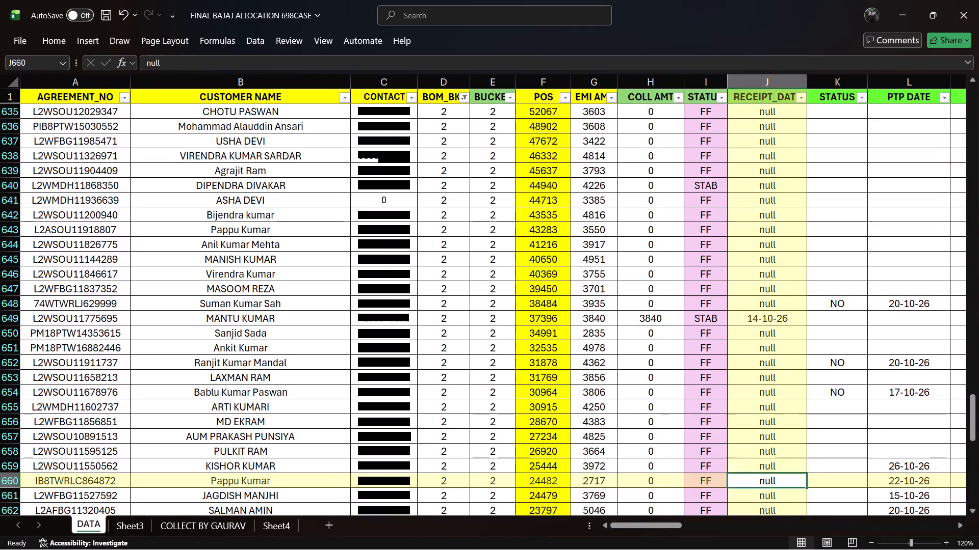
key(Right)
key(Right)
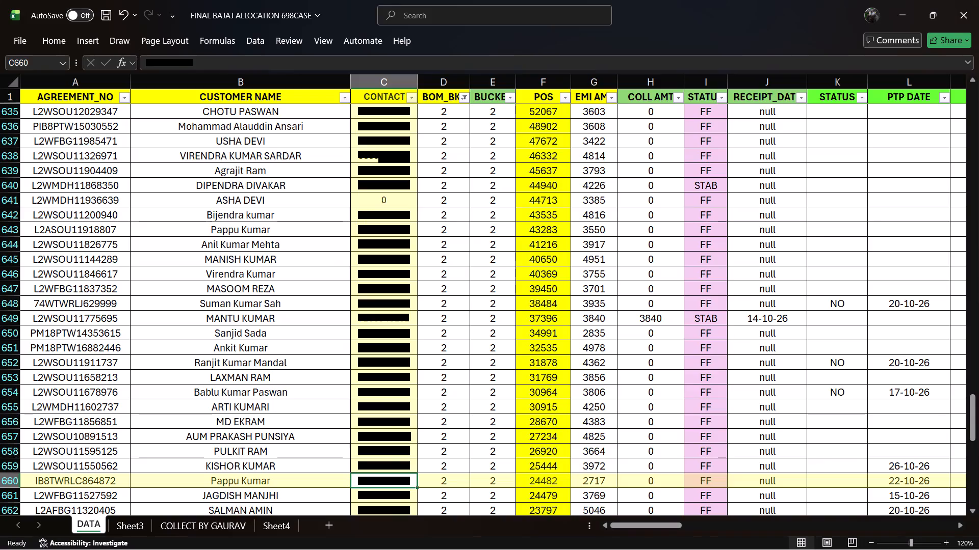
key(Left)
key(Left)
key(Left)
key(Left)
key(Left)
key(Left)
key(Left)
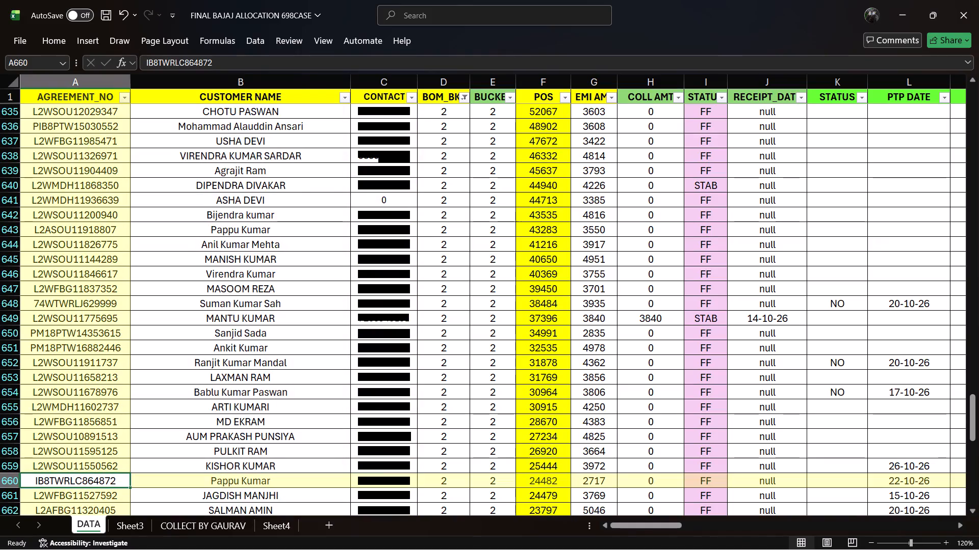
Examine the row 660 account's entries from PTP DATE across to FOS NAME, BRANCH_NAME and PINCODE.
key(Right)
click(905, 478)
key(Right)
key(Right)
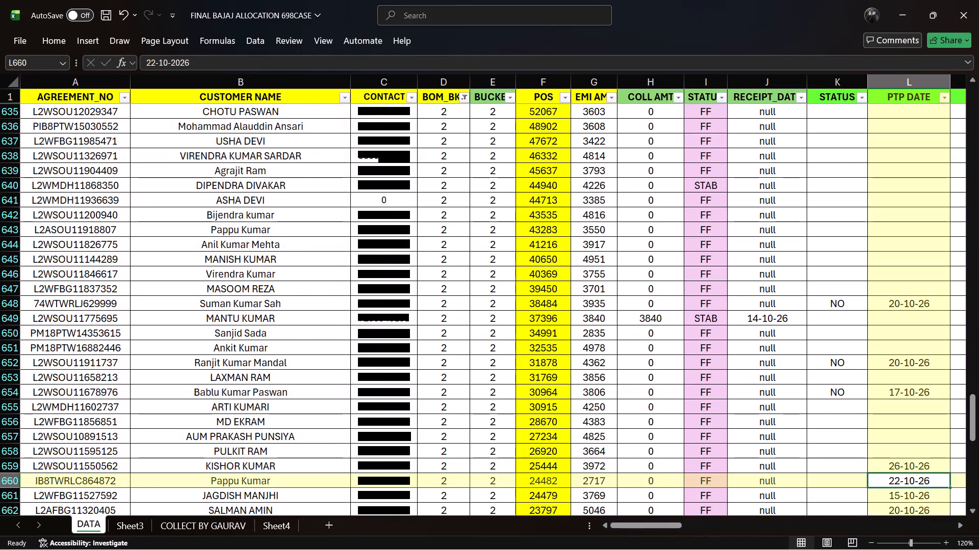
key(Right)
key(Right)
key(Right)
key(Right)
key(Right)
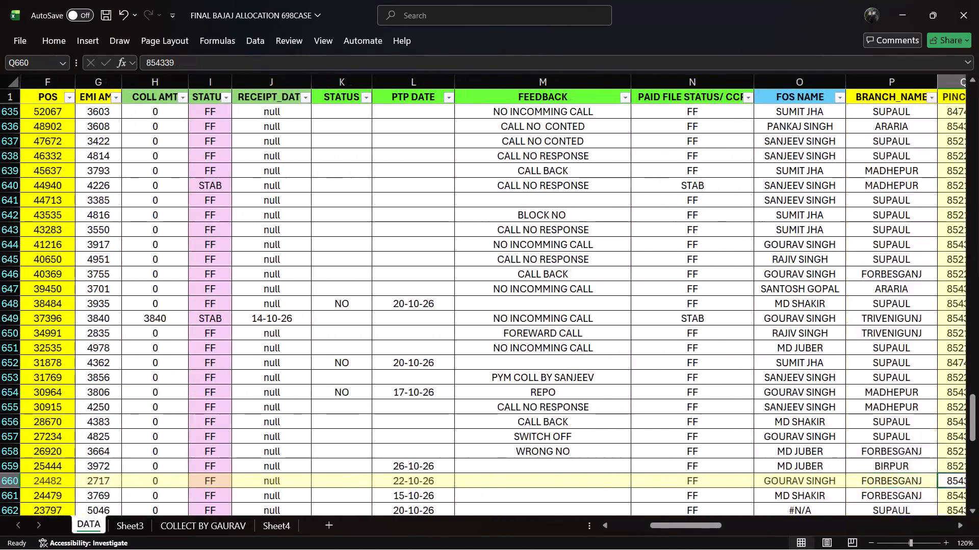
click(905, 478)
key(Right)
click(905, 478)
key(Right)
key(Right)
key(Right)
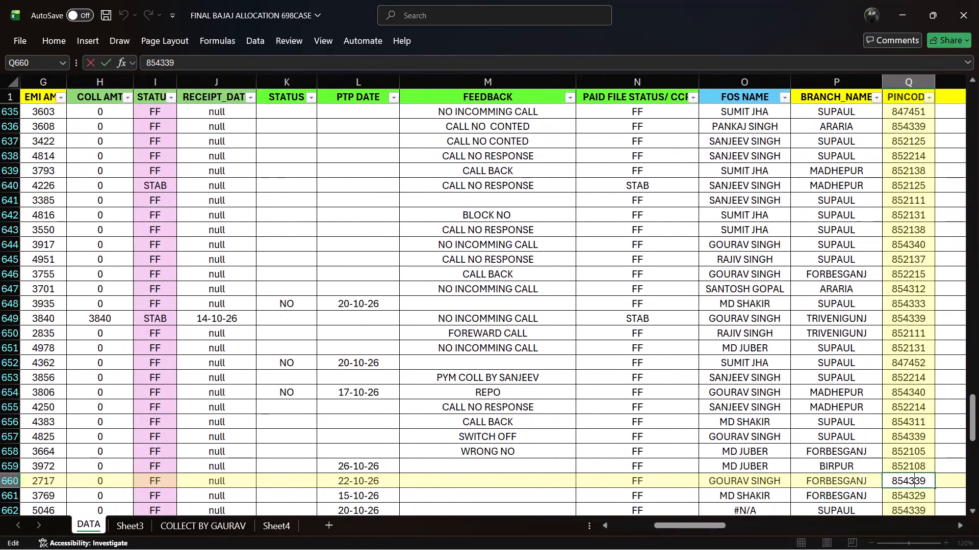
key(Right)
key(Left)
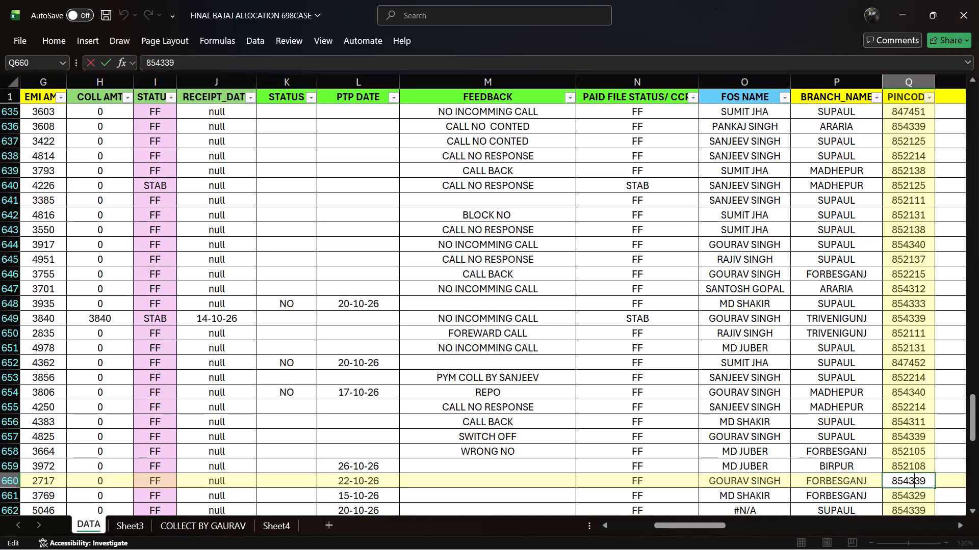
key(Left)
Go back from the FEEDBACK entry of row 660 to review the account's earlier columns.
click(590, 478)
key(Left)
key(Left)
key(Left)
key(Left)
key(Left)
key(Left)
key(Left)
key(Left)
key(Left)
key(Left)
key(Left)
key(Left)
key(Left)
key(Left)
key(Left)
key(Left)
key(Left)
key(Left)
key(Left)
key(Left)
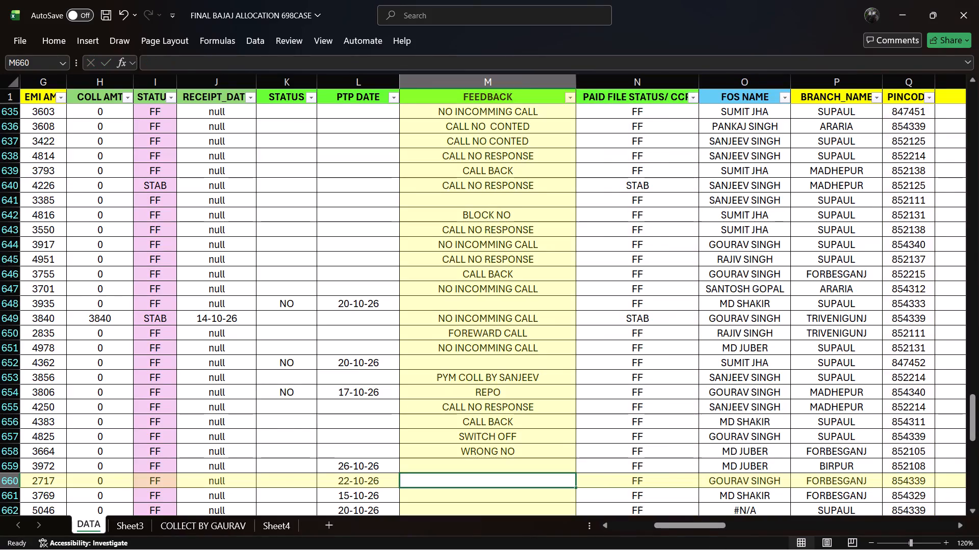
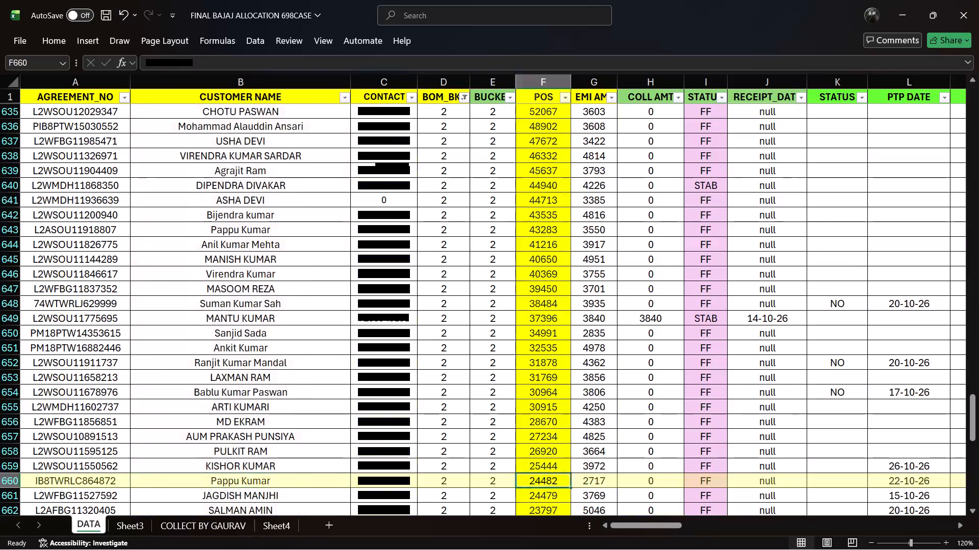
Examine the row 660 account's entries from POS across the loan terms and overdue columns to MAKE and ENGINE.
key(Right)
key(Right)
key(Right)
key(Right)
key(Right)
key(Right)
key(Right)
key(Right)
key(Right)
key(Right)
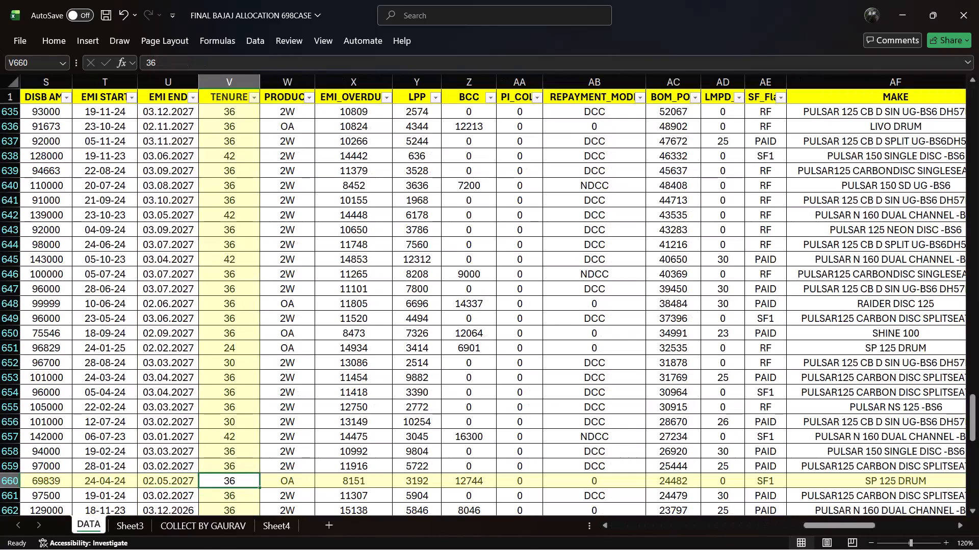
key(Right)
key(Right)
key(Right)
key(Right)
key(Right)
key(Right)
key(Right)
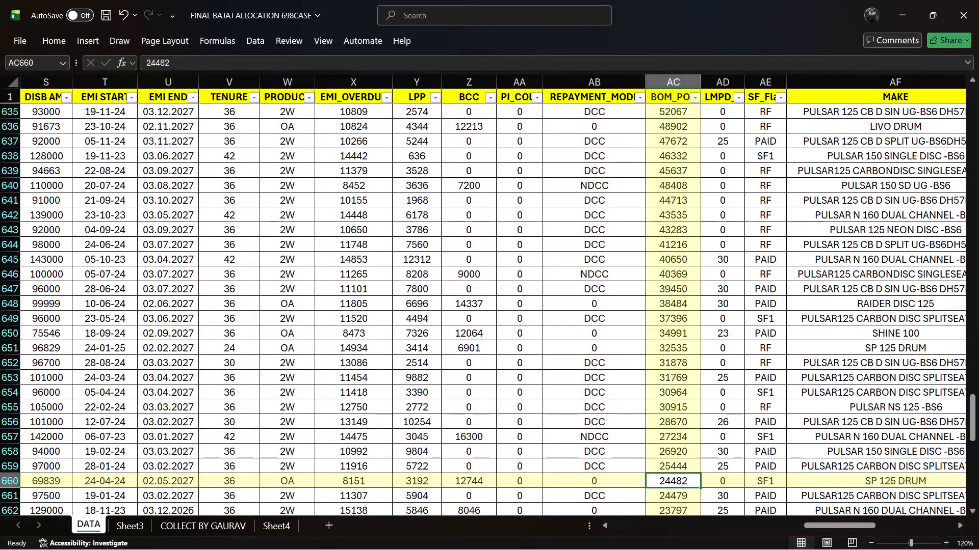
key(Right)
click(629, 483)
key(Right)
key(Right)
key(Right)
key(Right)
key(Right)
key(Right)
key(Right)
key(Right)
key(Right)
key(Right)
key(Right)
key(Right)
key(Right)
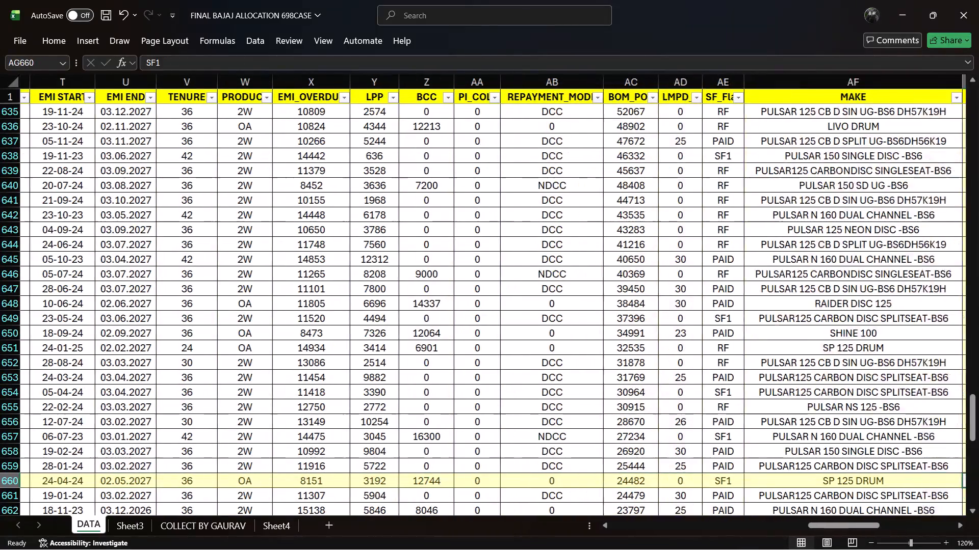
Go back along row 660 to check the account's AGREEMENT_NO entry.
key(Left)
key(Left)
key(Left)
key(Left)
key(Left)
key(Left)
key(Left)
key(Left)
key(Left)
key(Left)
key(Left)
key(Left)
key(Left)
key(Left)
key(Left)
key(Left)
key(Left)
key(Left)
key(Left)
key(Left)
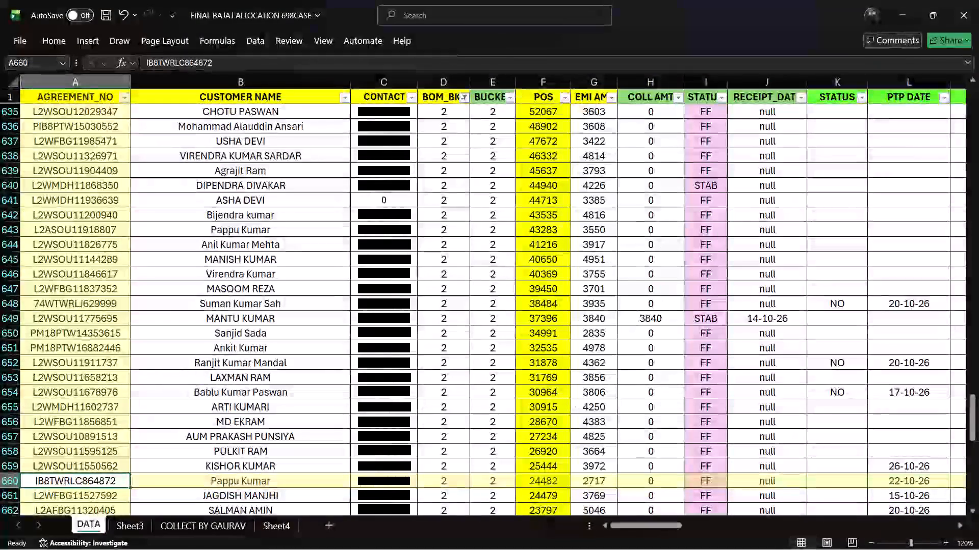
Examine the row 660 account's entries from AGREEMENT_NO across to FOS NAME and BRANCH_NAME.
key(Right)
key(Right)
key(Right)
key(Right)
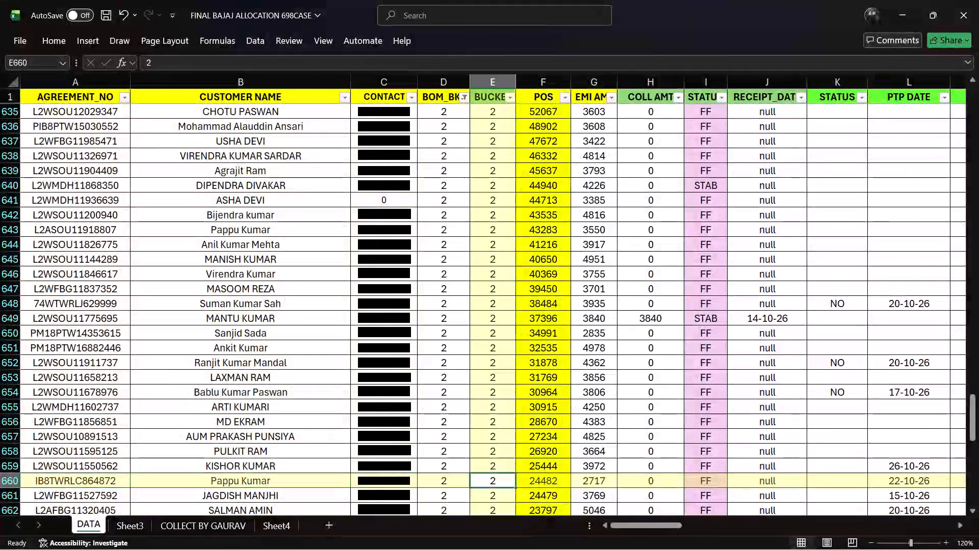
key(Right)
key(Right)
key(Right)
key(Right)
key(Right)
key(Right)
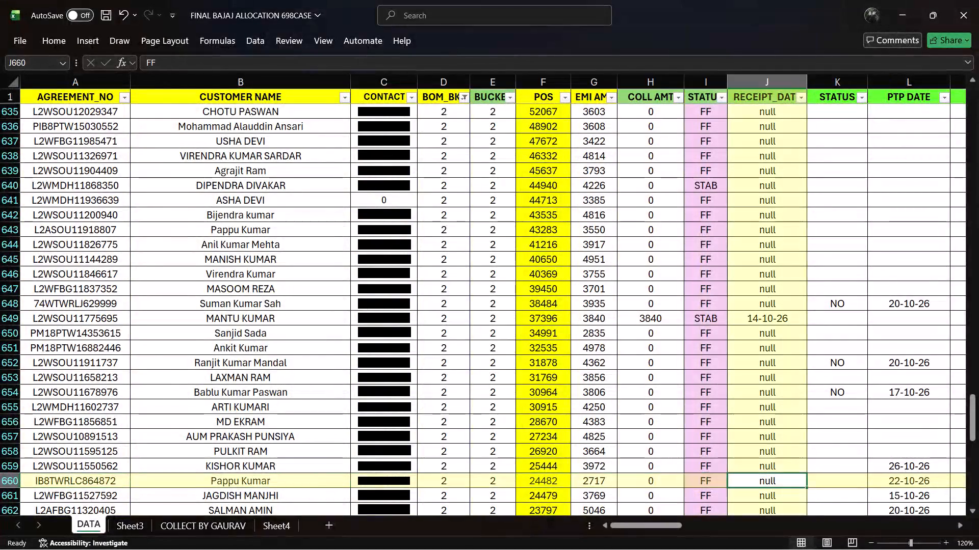
key(Right)
key(Right)
key(Right)
key(Right)
key(Right)
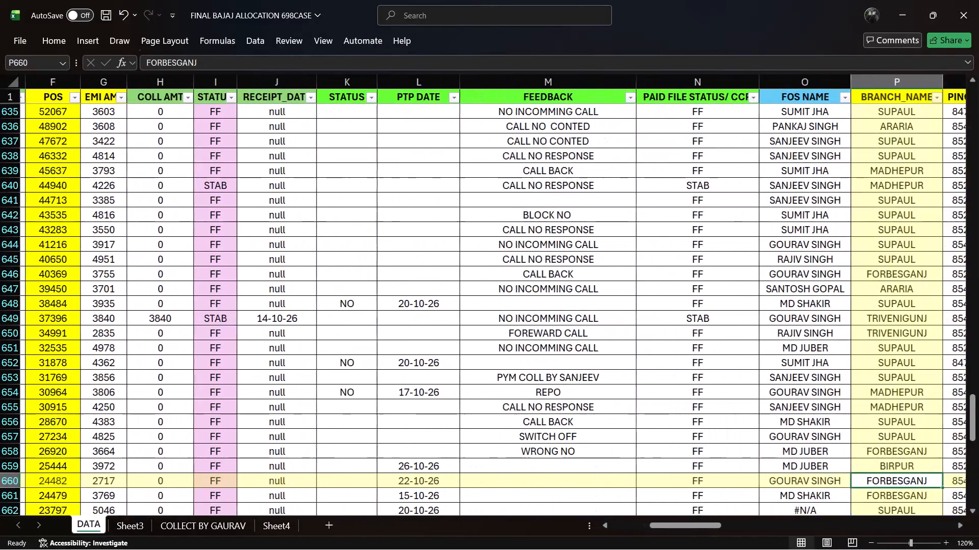
Examine the row 660 account's loan terms, overdue charges, vehicle and dealer details through to AGN_UNIT_DESC.
key(Right)
key(Right)
key(Right)
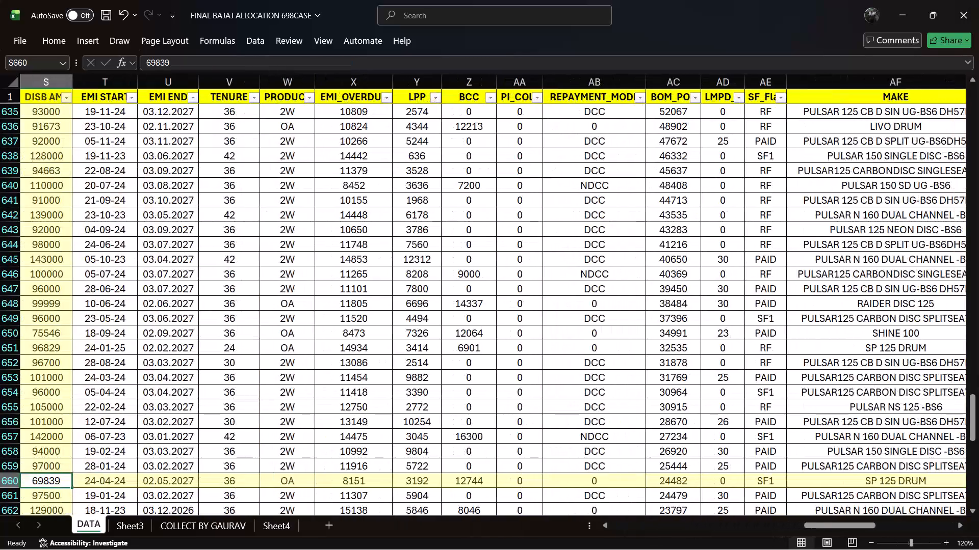
key(Right)
key(Right)
key(Right)
key(Right)
key(Right)
key(Right)
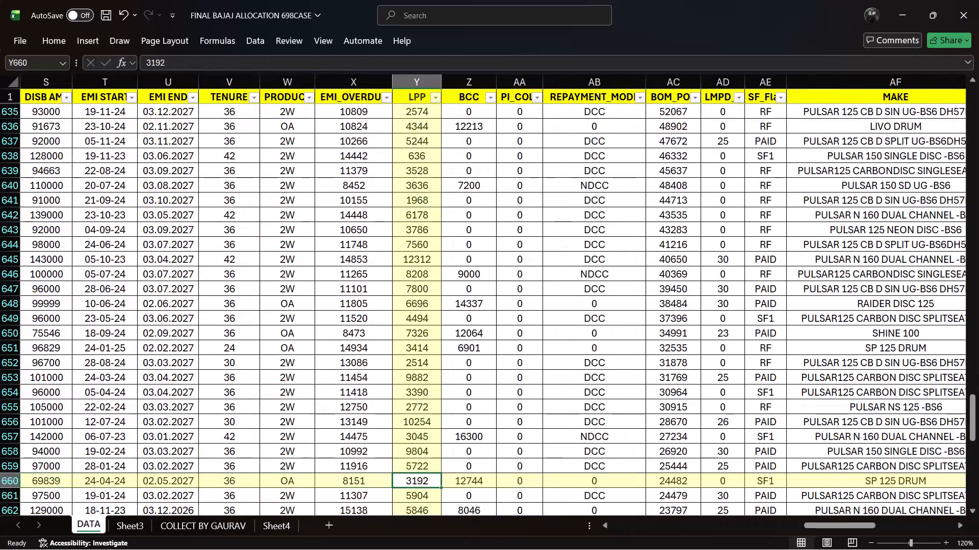
key(Right)
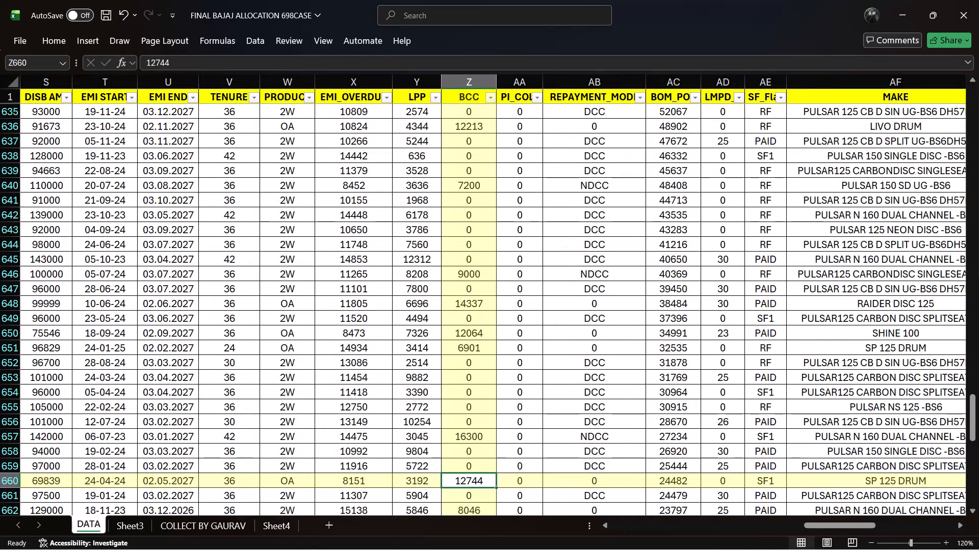
key(Right)
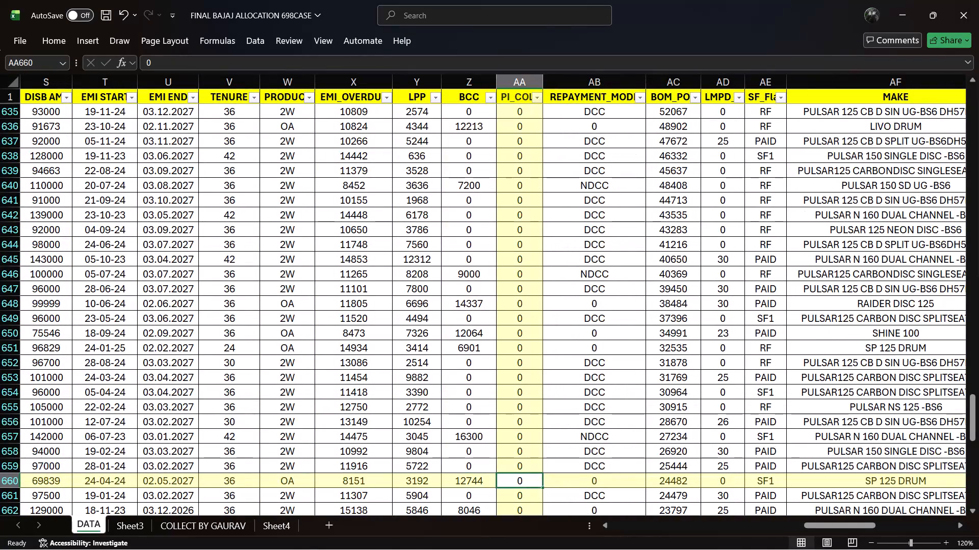
key(Right)
key(Right)
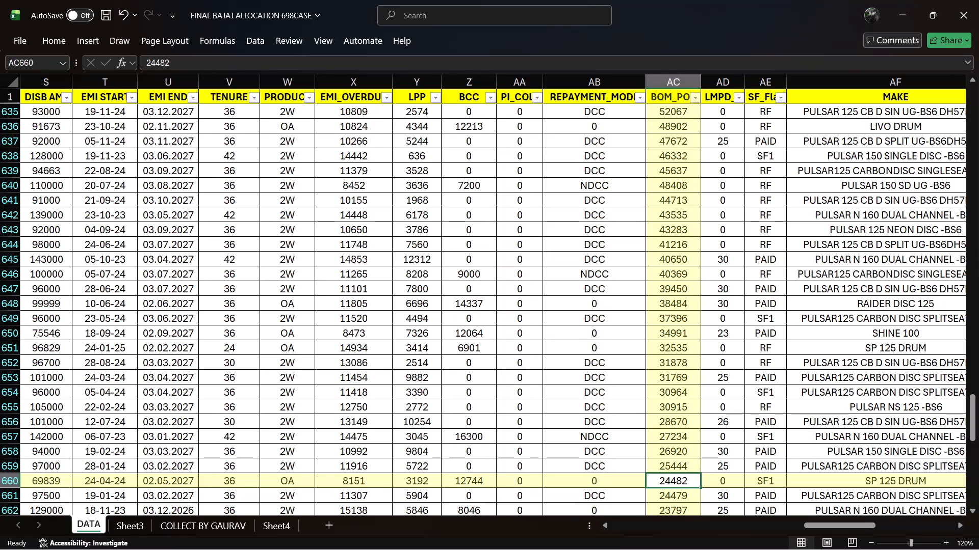
key(Right)
key(Right)
key(Right)
key(Right)
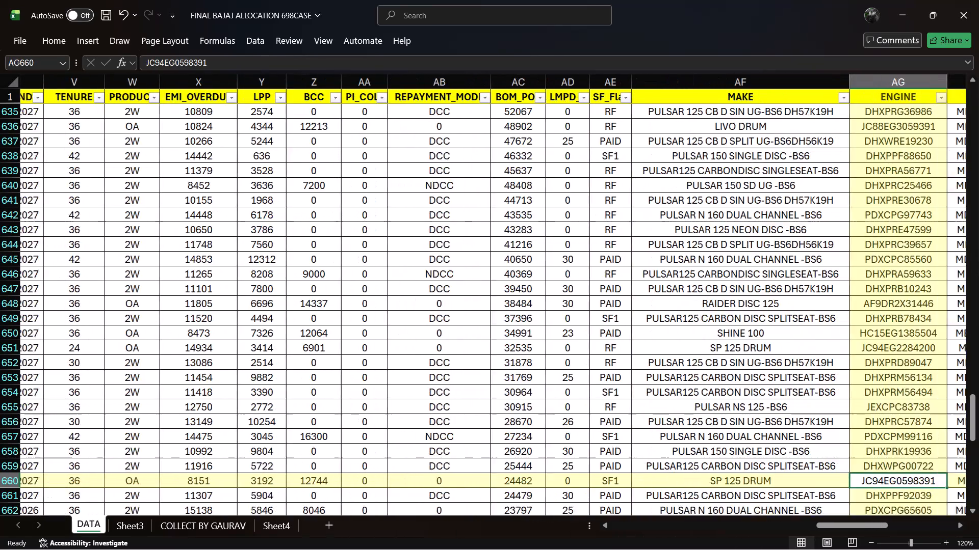
key(Right)
key(Right)
key(Right)
key(Right)
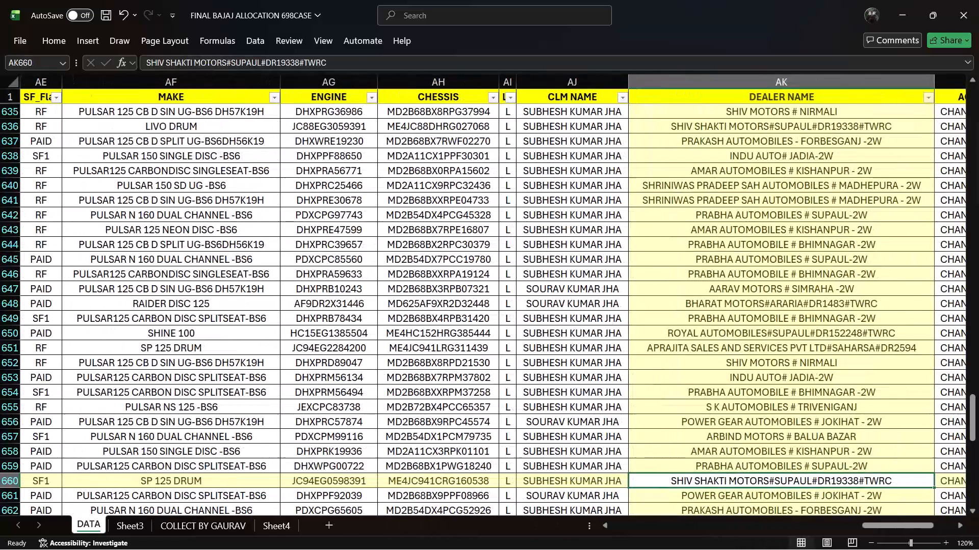
key(Right)
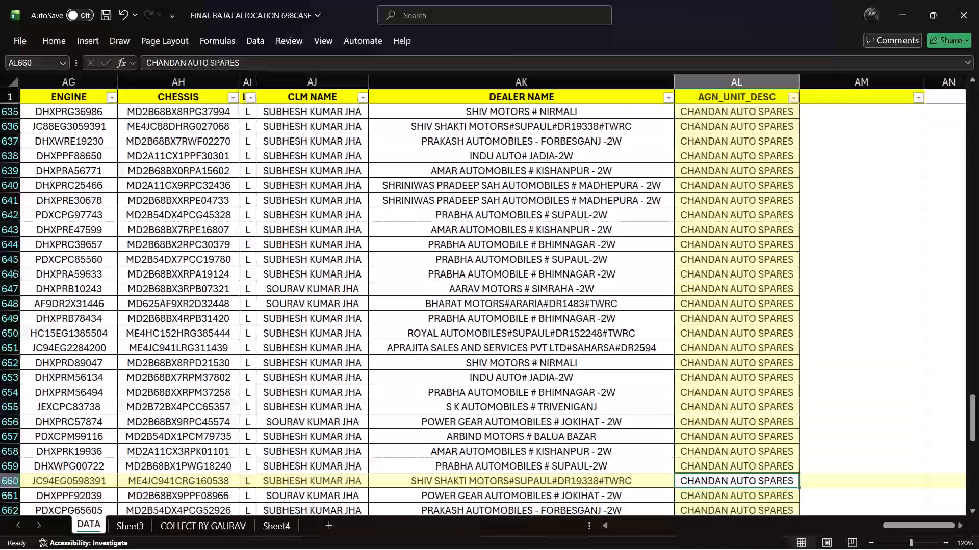
Return along row 660 from AGN_UNIT_DESC to review the account's AGREEMENT_NO entry.
key(Left)
key(Left)
key(Left)
key(Left)
key(Left)
key(Left)
key(Left)
key(Left)
key(Left)
key(Left)
key(Left)
key(Left)
key(Left)
key(Left)
key(Left)
key(Left)
key(Left)
key(Left)
key(Left)
key(Left)
key(Left)
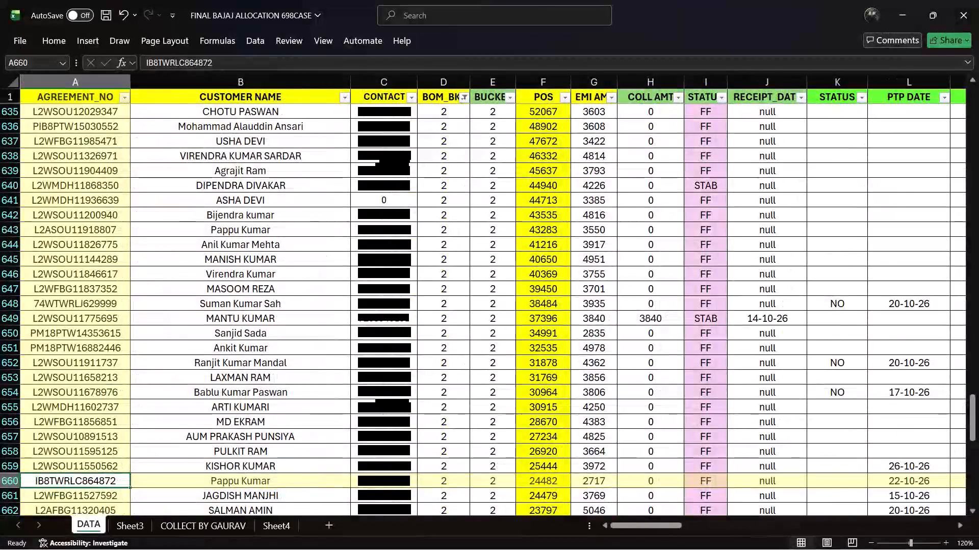
Review the row 660 account's entries from CUSTOMER NAME through COLL AMT to the status beside it.
key(Right)
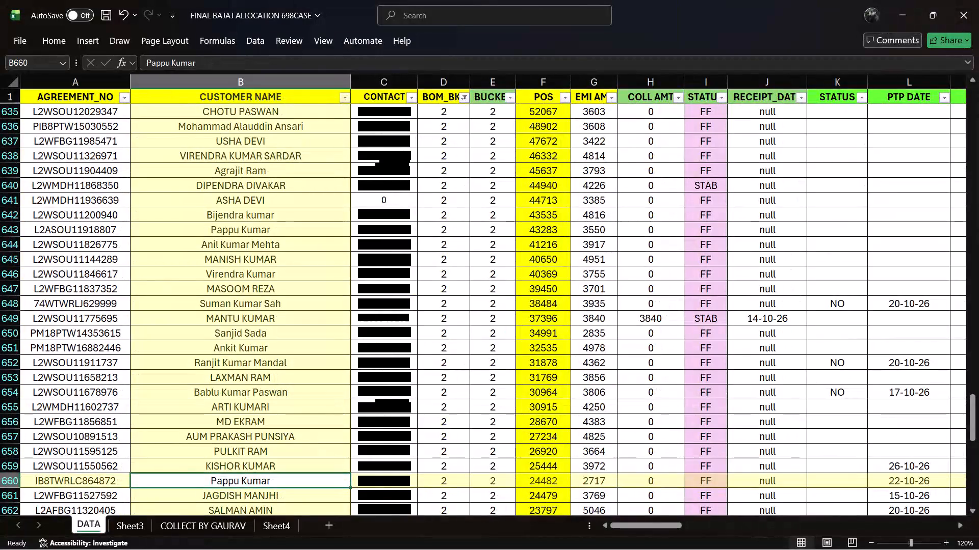
key(Right)
key(Right)
key(Right)
key(Right)
click(629, 483)
key(Right)
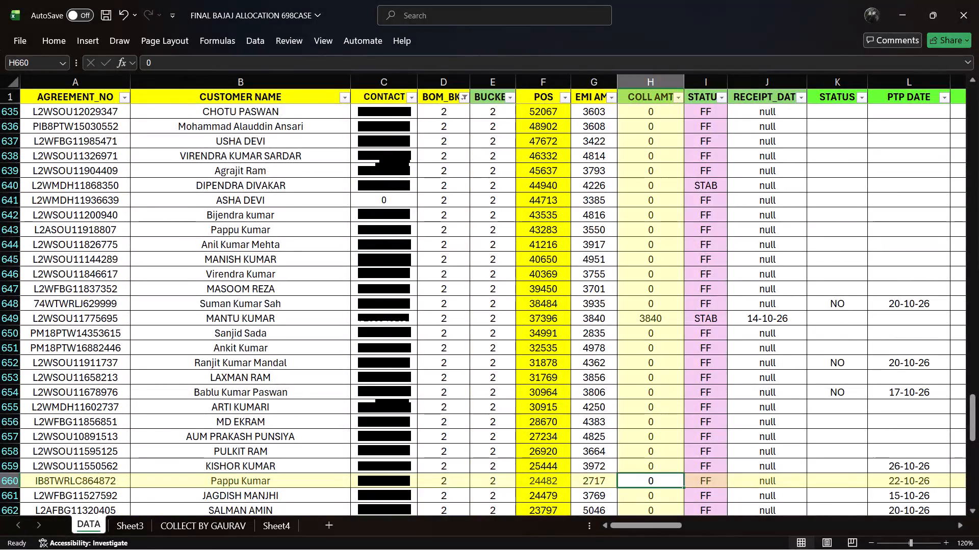
key(Right)
click(632, 483)
key(Right)
click(634, 483)
key(Right)
key(Right)
click(634, 483)
key(Right)
key(Right)
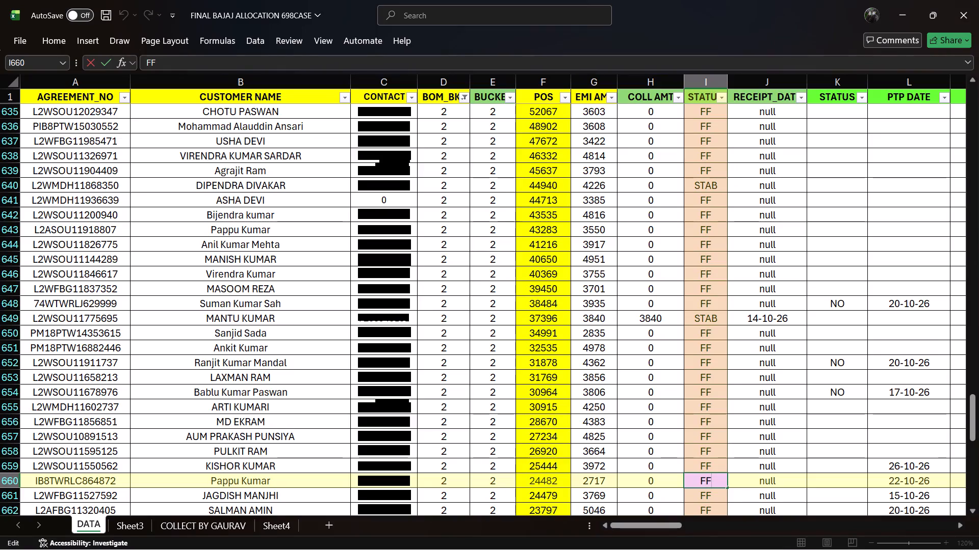
Set the row 660 account's PTP DATE to 25-10-2026 and save the workbook.
double_click(897, 477)
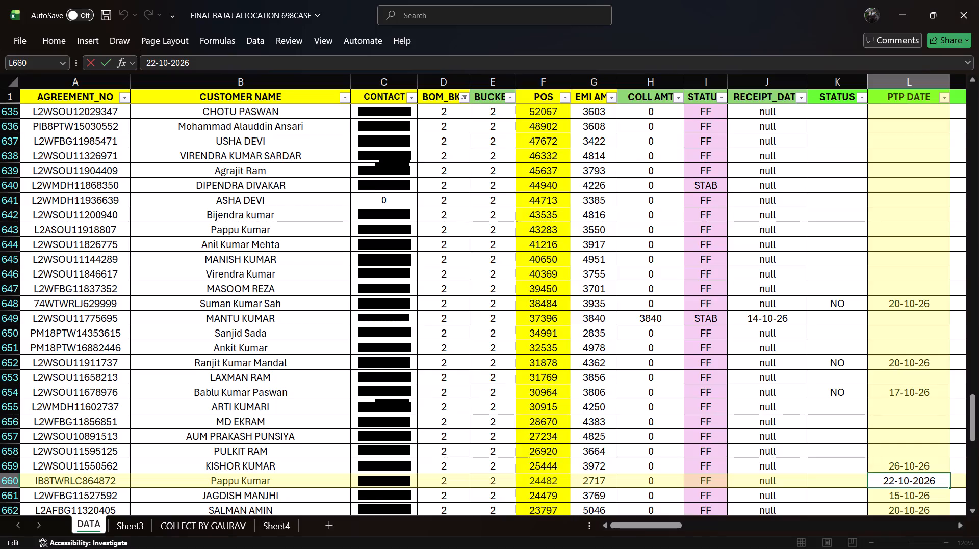
key(Left)
key(BackSpace)
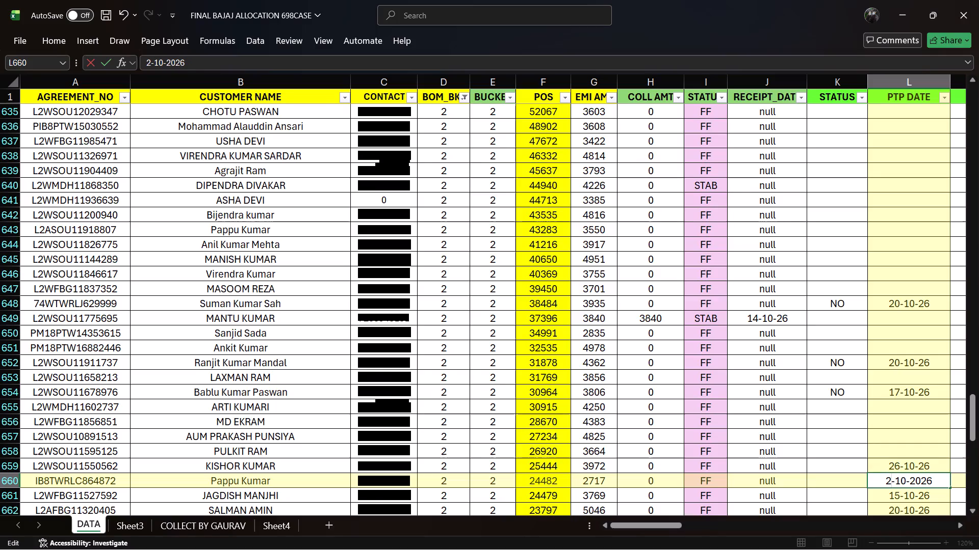
key(5)
key(Right)
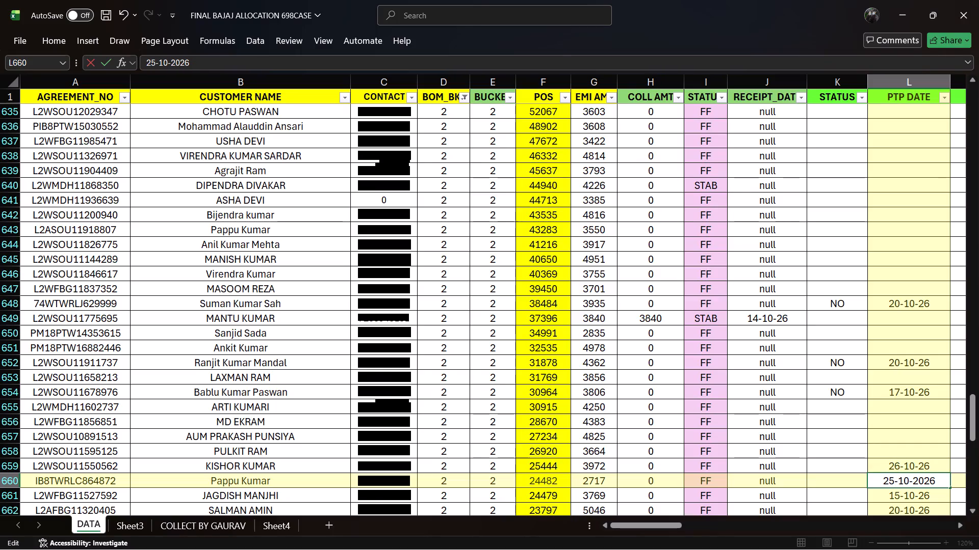
key(ctrl+s)
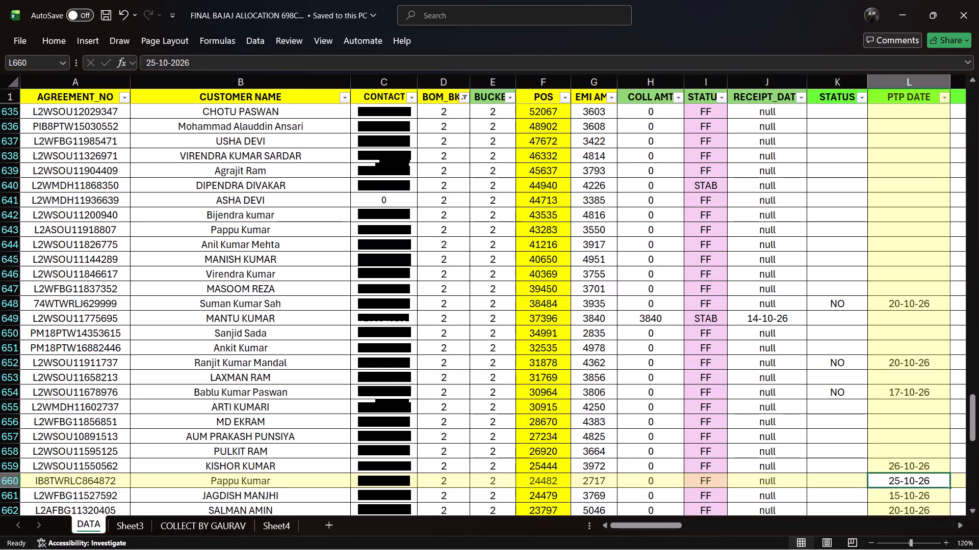
Set the follow-up STATUS of the row 660 account, next to its PTP DATE, to yes and save the workbook.
click(847, 482)
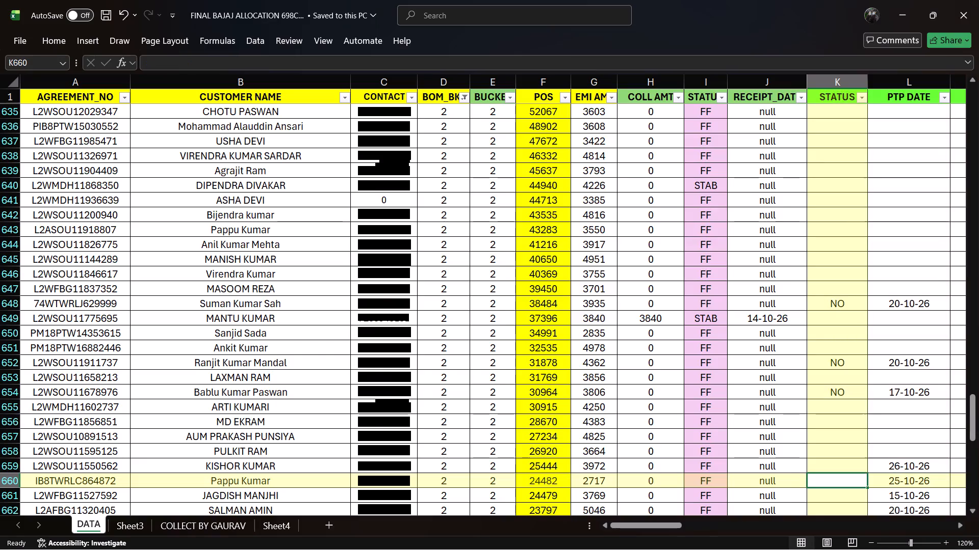
key(y)
key(Right)
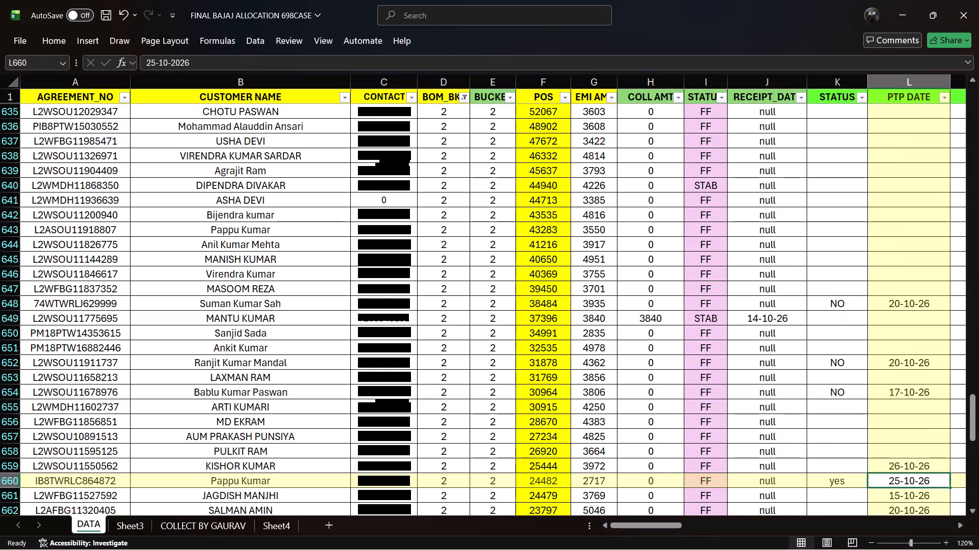
key(ctrl+s)
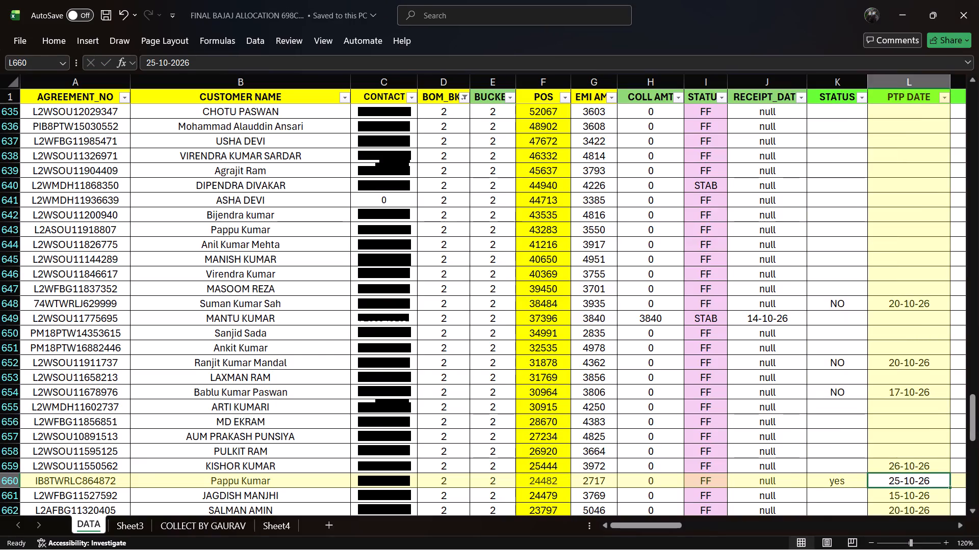
Look up the CONTACT entry for the row 661 account with a PTP date of 15-10-26.
key(Down)
key(Left)
key(Left)
key(Left)
key(Left)
key(Left)
key(Left)
key(Left)
key(Left)
key(Left)
key(Left)
key(Left)
key(Left)
key(Left)
key(Left)
key(Left)
key(Left)
key(Left)
key(Left)
key(Left)
key(Left)
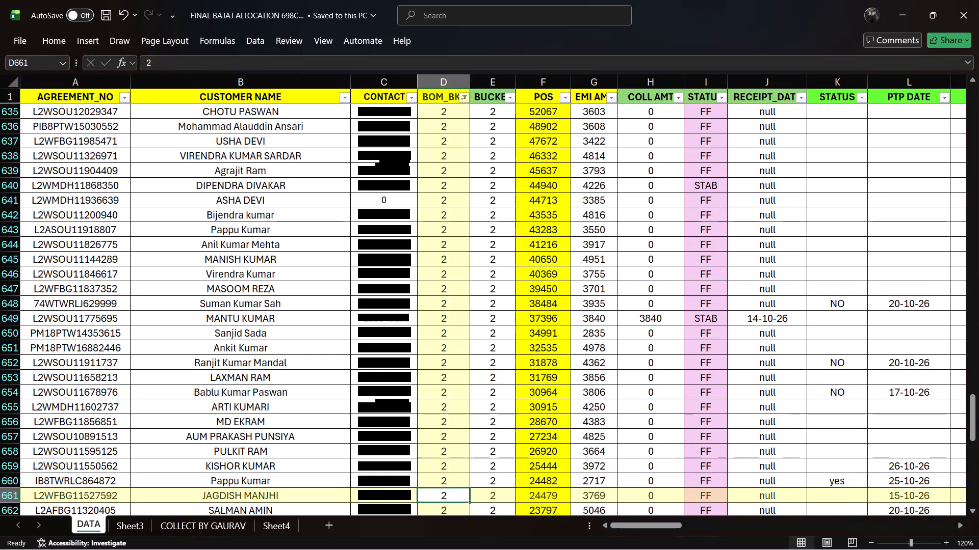
key(Right)
key(Right)
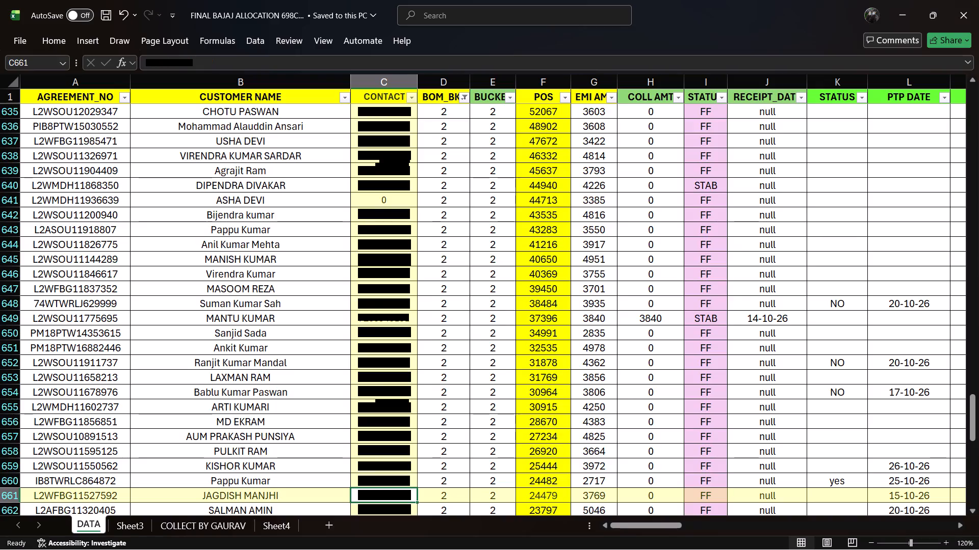
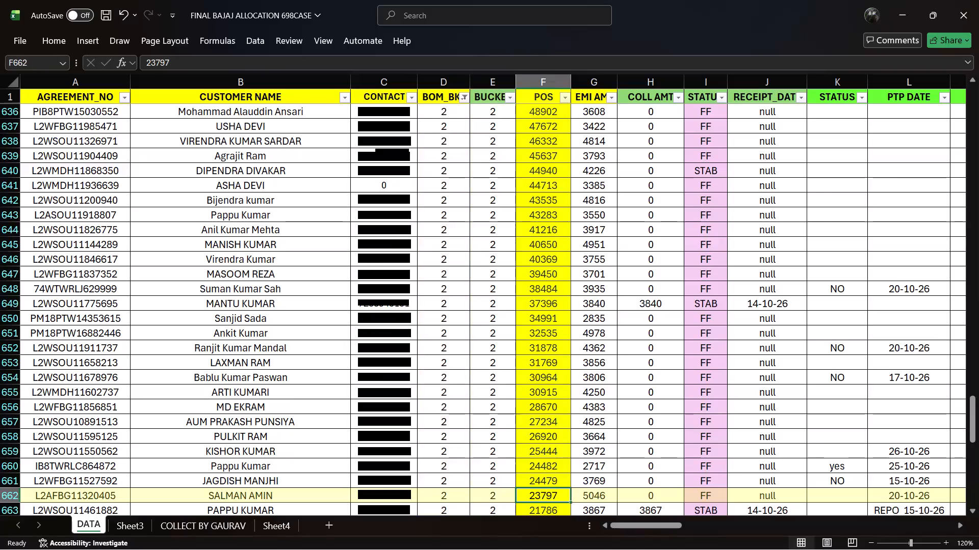
Set the follow-up STATUS of the row 662 account, next to its PTP DATE, to NO.
key(Right)
key(Right)
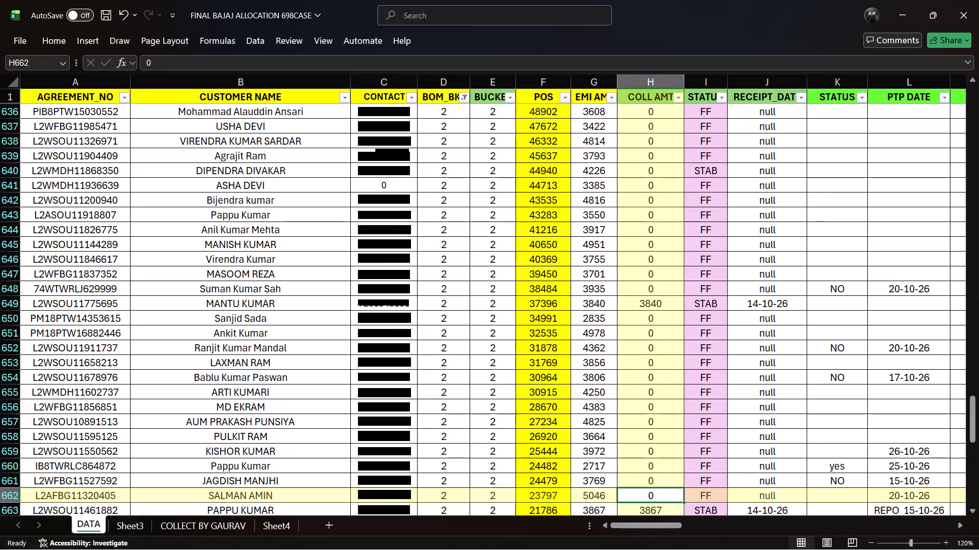
key(Right)
key(Right)
key(Right)
text(NO)
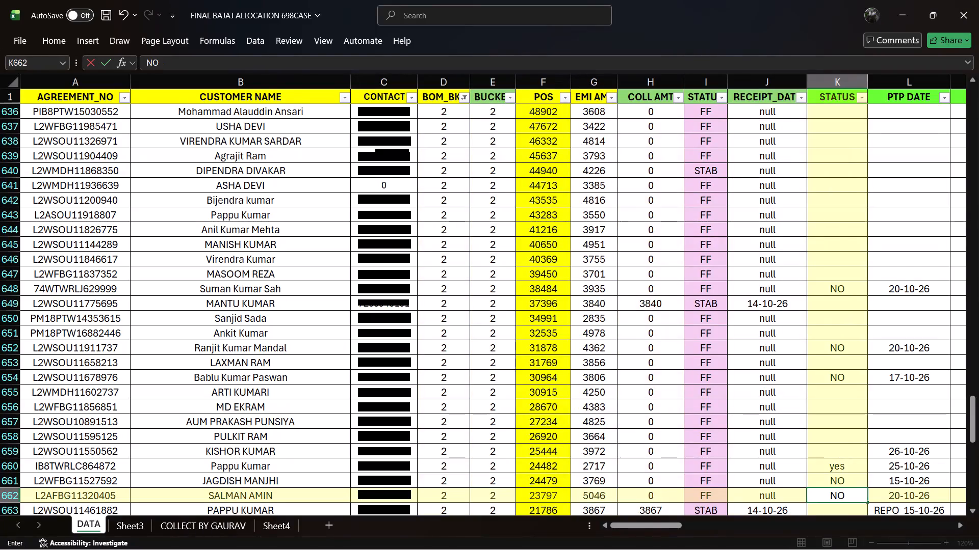
key(Right)
Review the row 663 account's entries from PTP DATE through FEEDBACK and paid file status to FOS NAME.
key(Down)
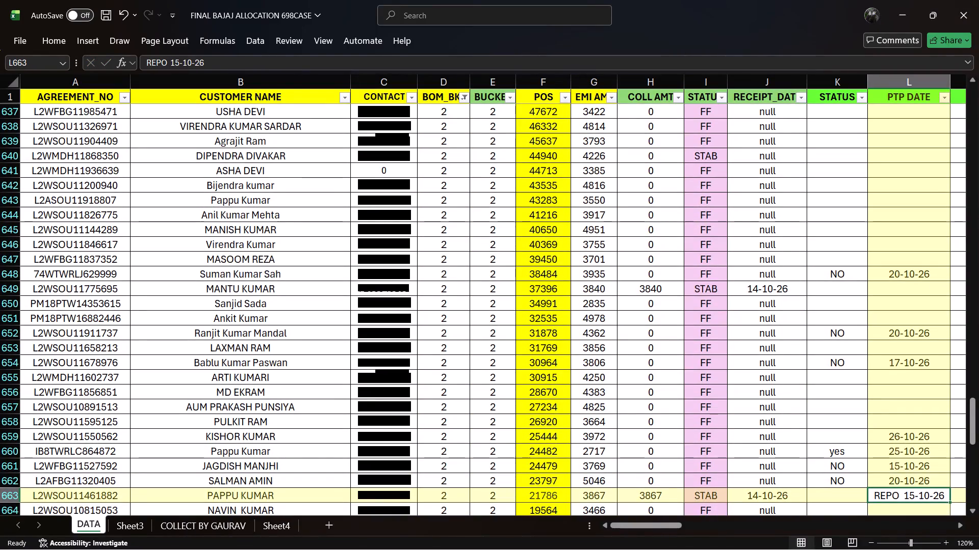
key(Right)
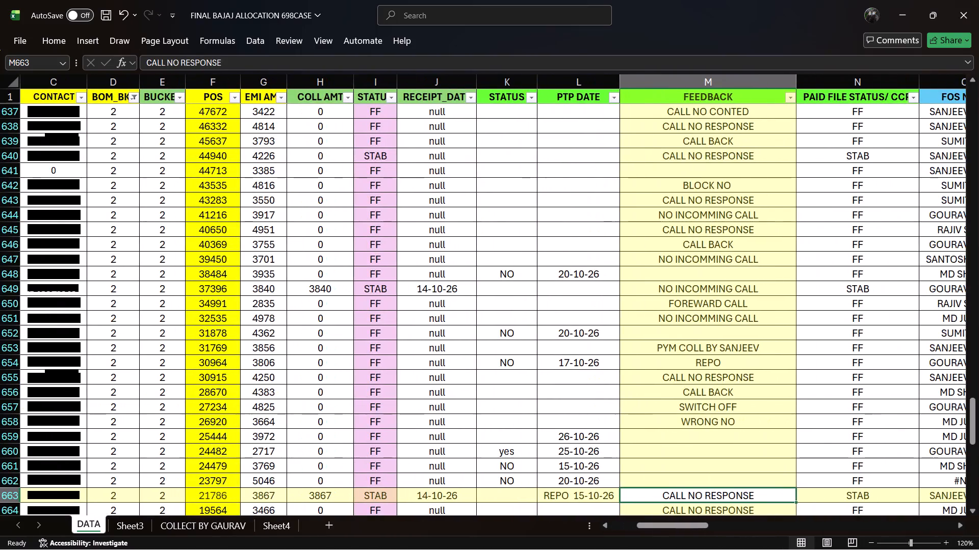
key(Right)
key(Right)
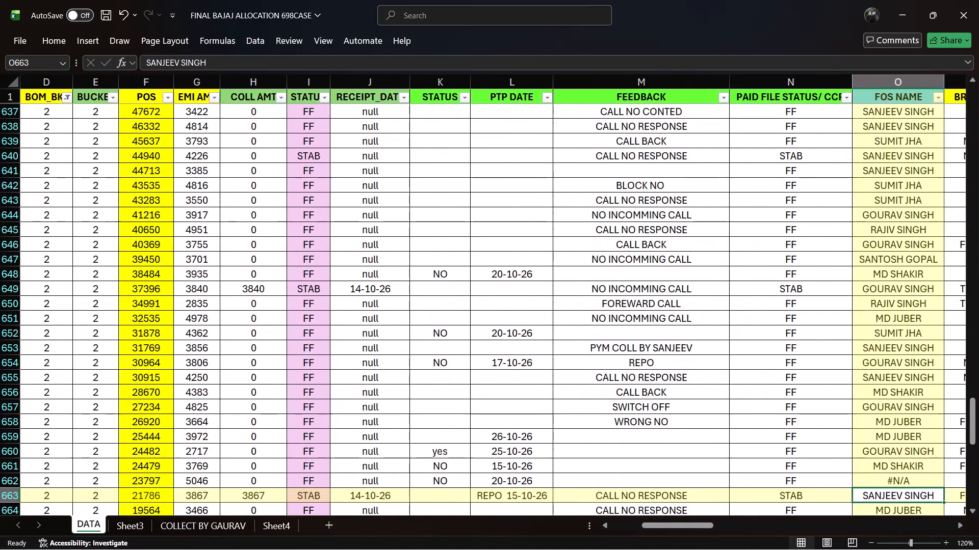
key(Left)
key(Left)
key(Left)
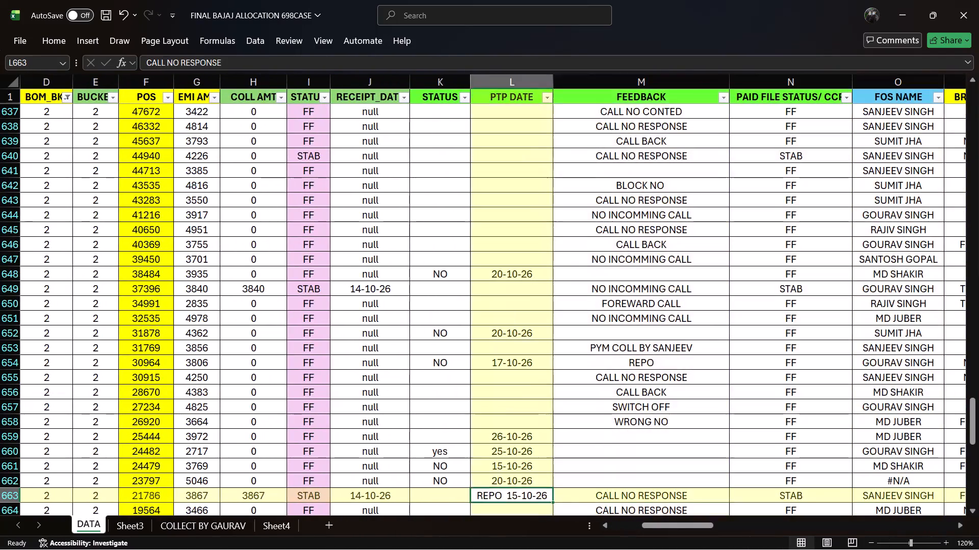
Look up the CUSTOMER NAME and CONTACT entries for the row 663 account.
key(Left)
key(Left)
key(Left)
key(Left)
key(Left)
key(Left)
key(Left)
key(Left)
key(Left)
key(Left)
key(Left)
key(Left)
key(Left)
key(Left)
key(Left)
key(Left)
key(Left)
key(Left)
key(Left)
key(Left)
key(Right)
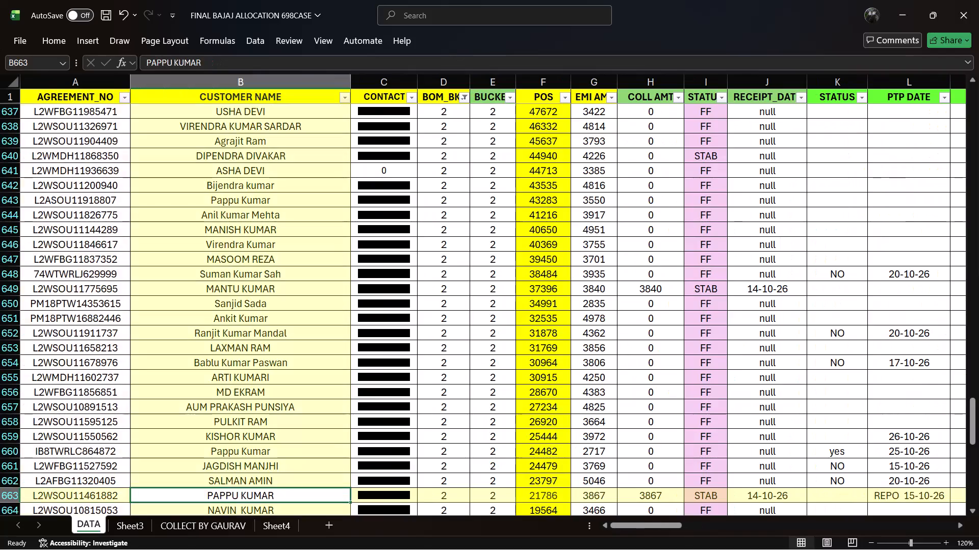
key(Right)
key(Left)
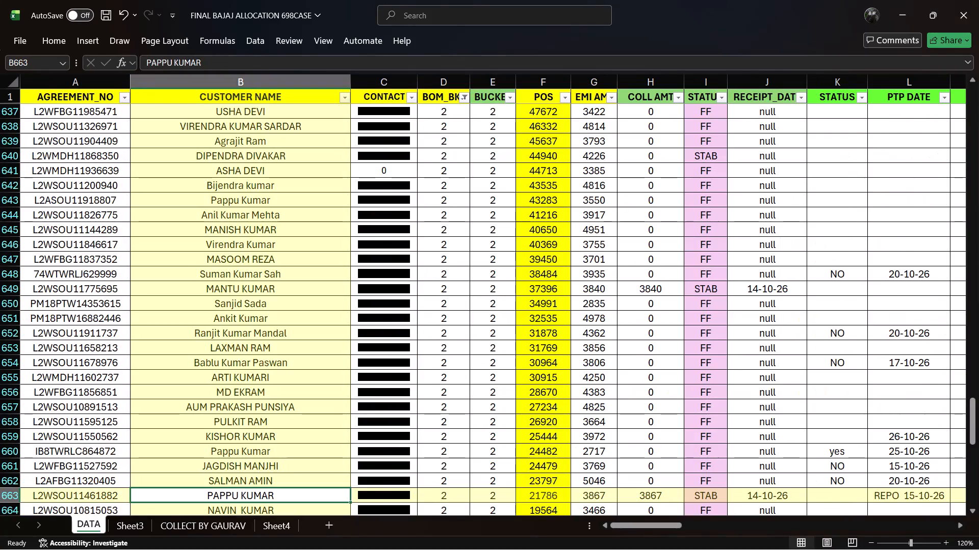
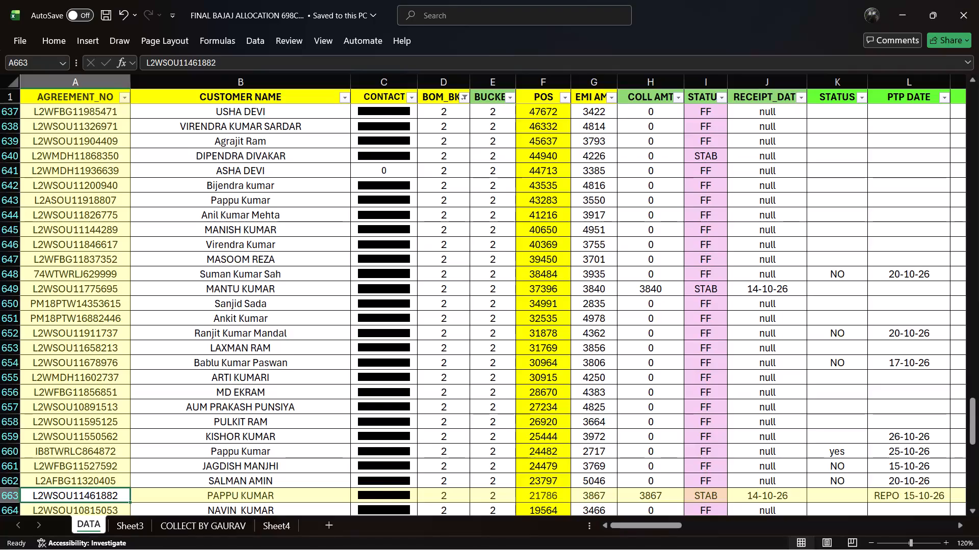
Review the row 663 account's entries from CUSTOMER NAME through the collection details and PTP DATE to FEEDBACK.
key(Right)
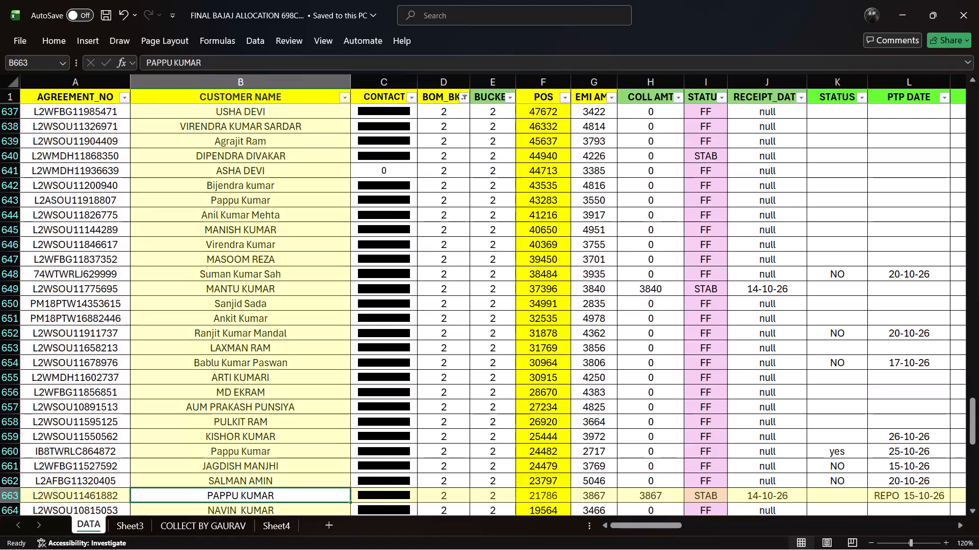
key(Right)
key(Right)
key(Right)
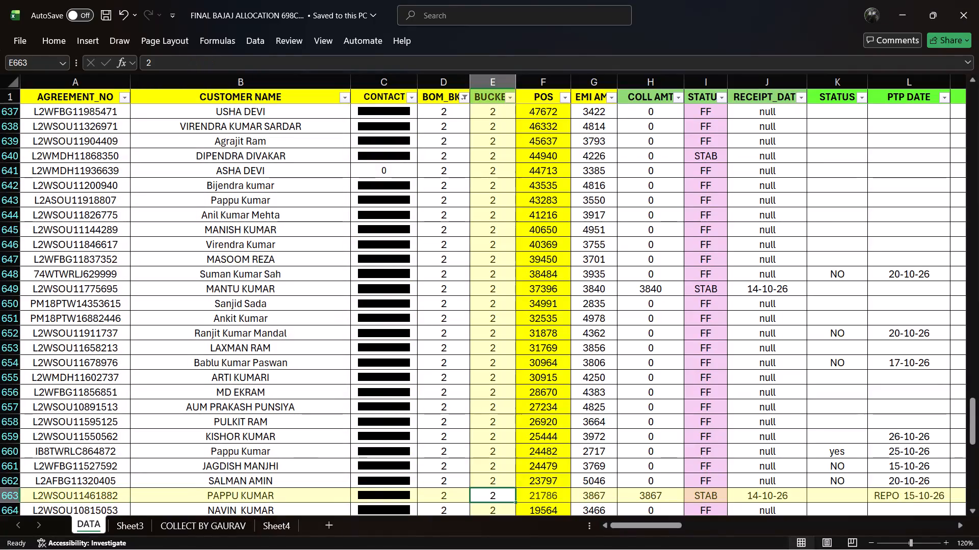
key(Right)
key(Right)
key(Right)
key(Right)
key(Right)
key(Right)
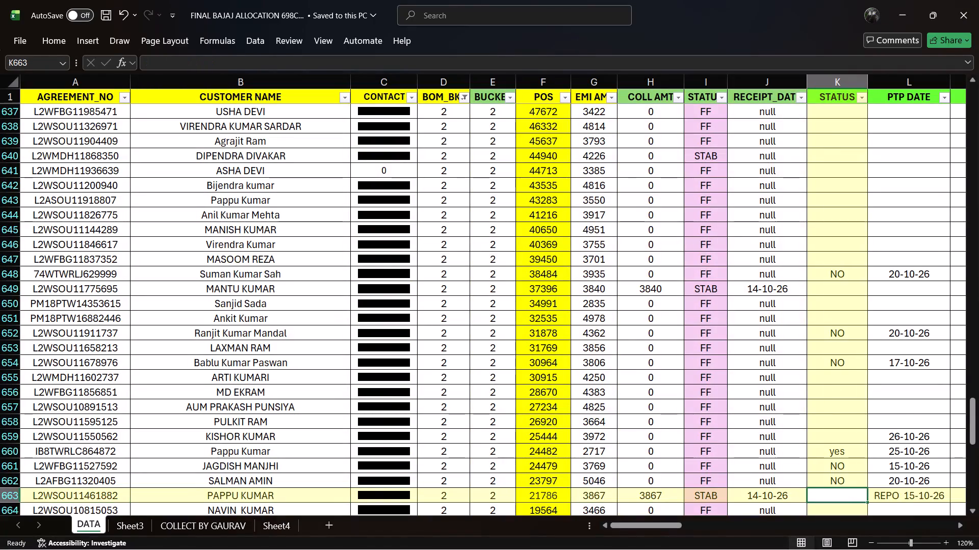
key(Right)
key(Right)
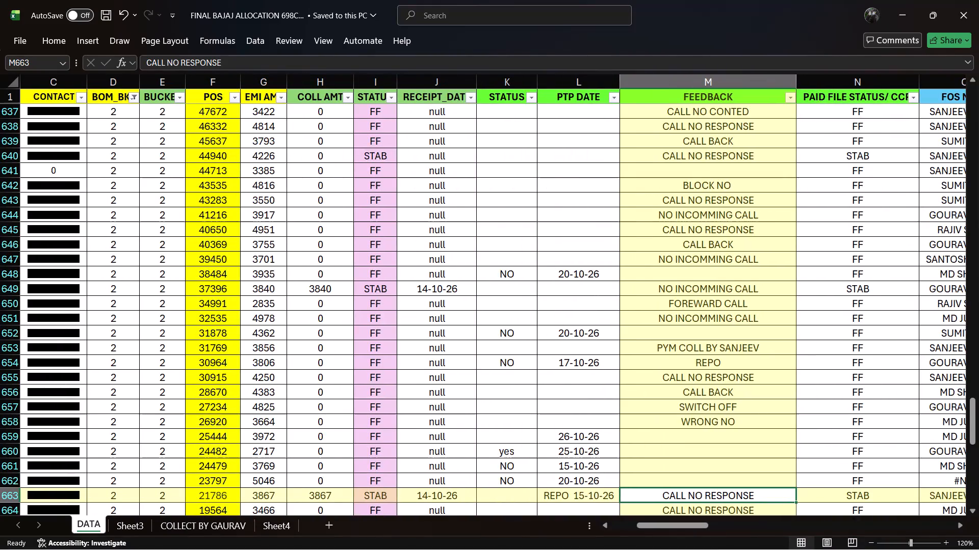
Return to the start of the row 663 account and recheck its CUSTOMER NAME and CONTACT entries.
key(Left)
key(Left)
key(Left)
key(Left)
key(Left)
key(Left)
key(Left)
key(Left)
key(Left)
key(Left)
key(Left)
key(Left)
key(Left)
key(Left)
key(Left)
key(Left)
key(Left)
key(Left)
key(Left)
key(Left)
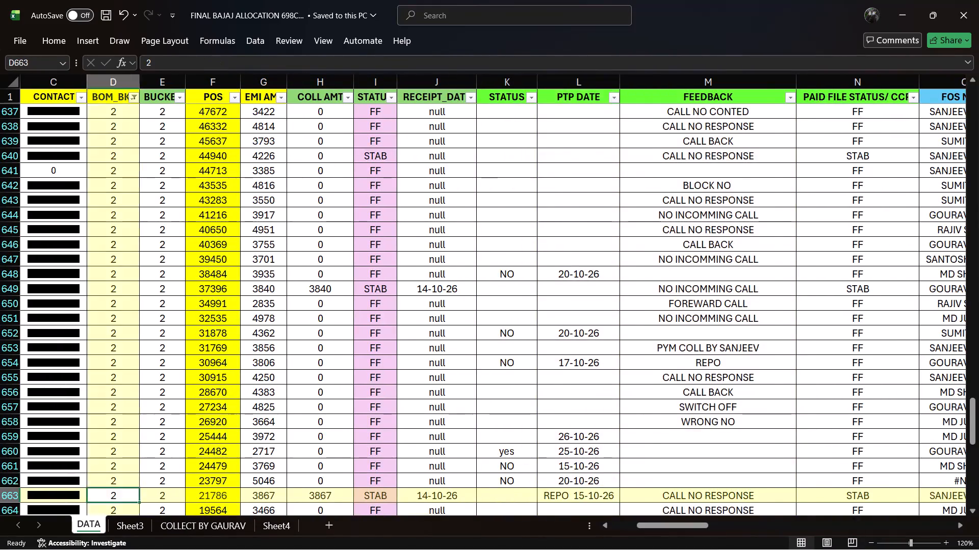
key(Right)
key(Right)
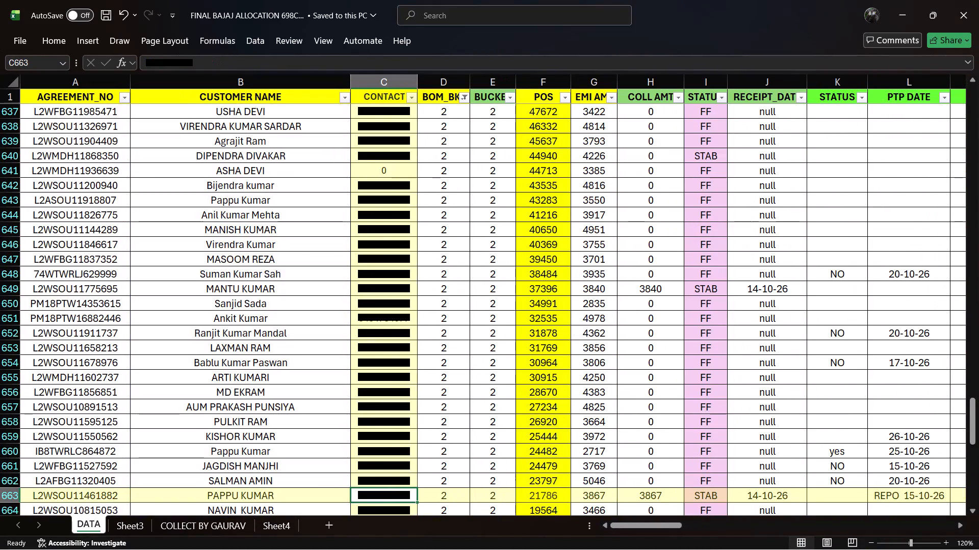
Review the row 663 account again from its bucket and amount entries through STATUS, PTP DATE and FEEDBACK to paid file status.
key(Right)
key(Right)
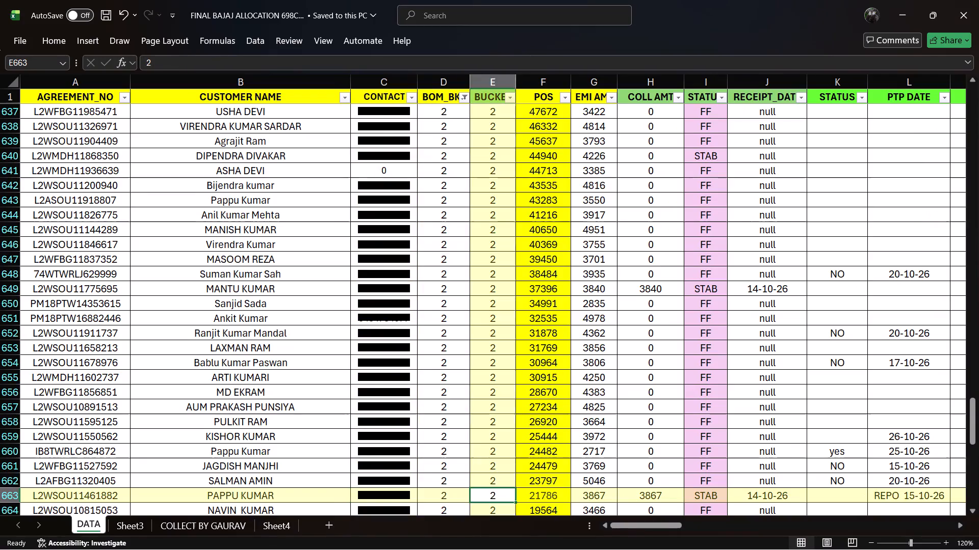
key(Right)
key(Right)
key(Right)
key(Right)
key(Right)
key(Right)
key(Right)
key(Right)
key(Right)
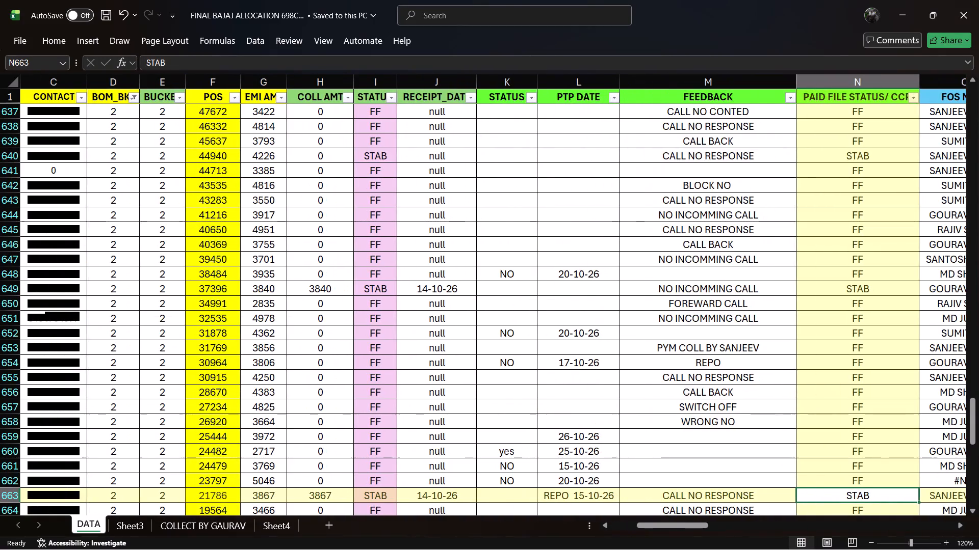
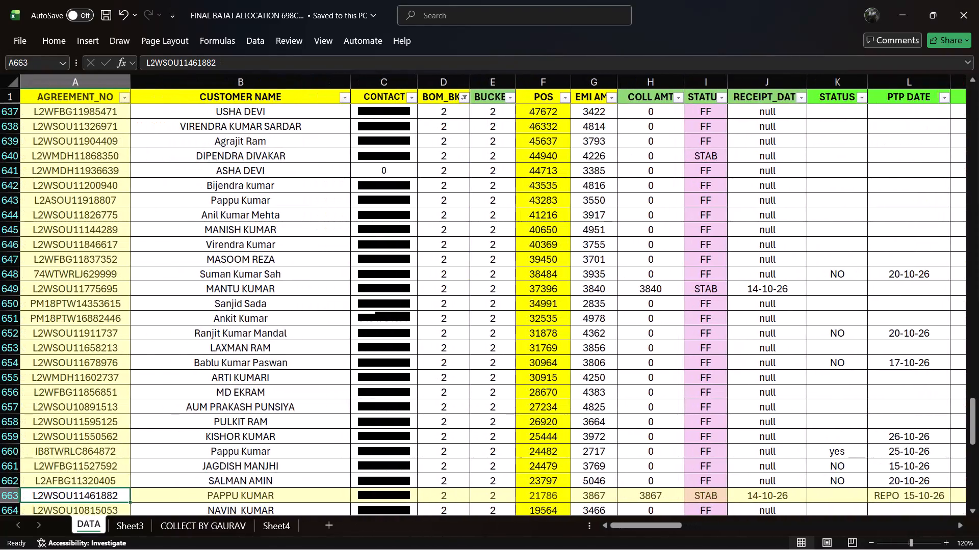
Check the CONTACT entry of the row 663 account.
key(Right)
key(Right)
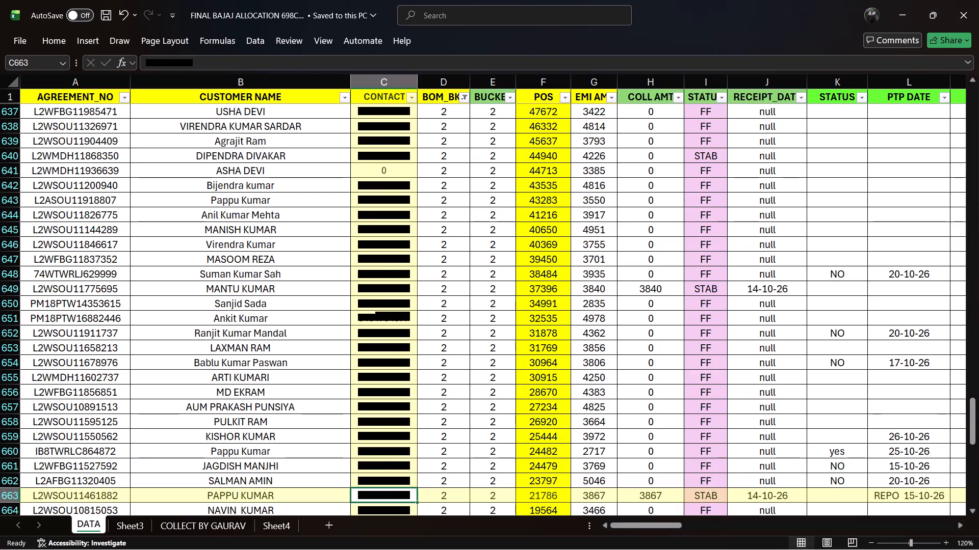
Search the filtered DATA sheet for the full name of the customer whose first name is ARJUN.
key(ctrl+f)
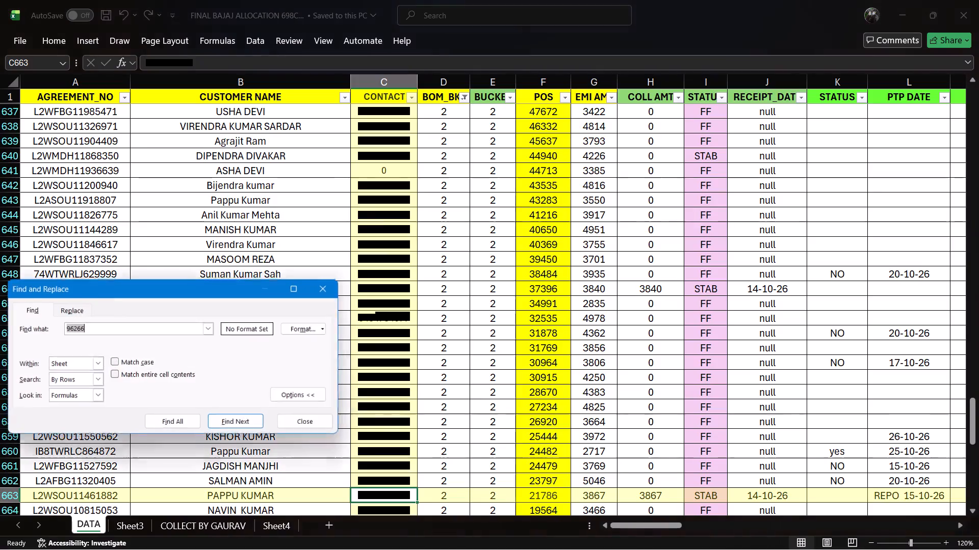
key(BackSpace)
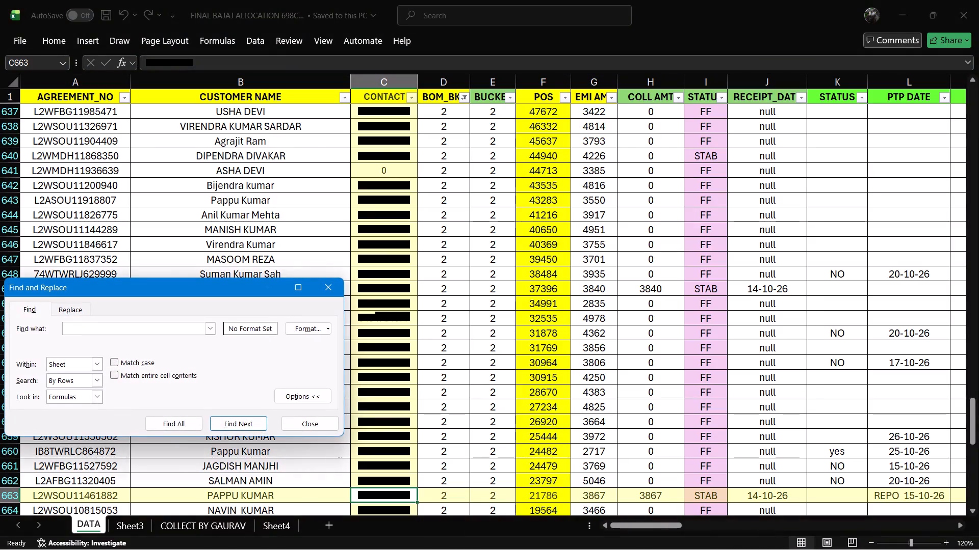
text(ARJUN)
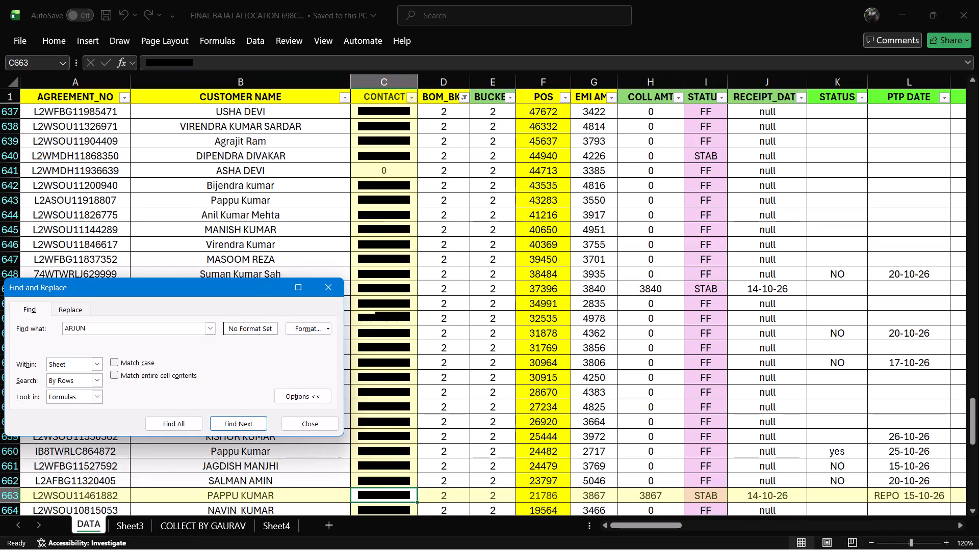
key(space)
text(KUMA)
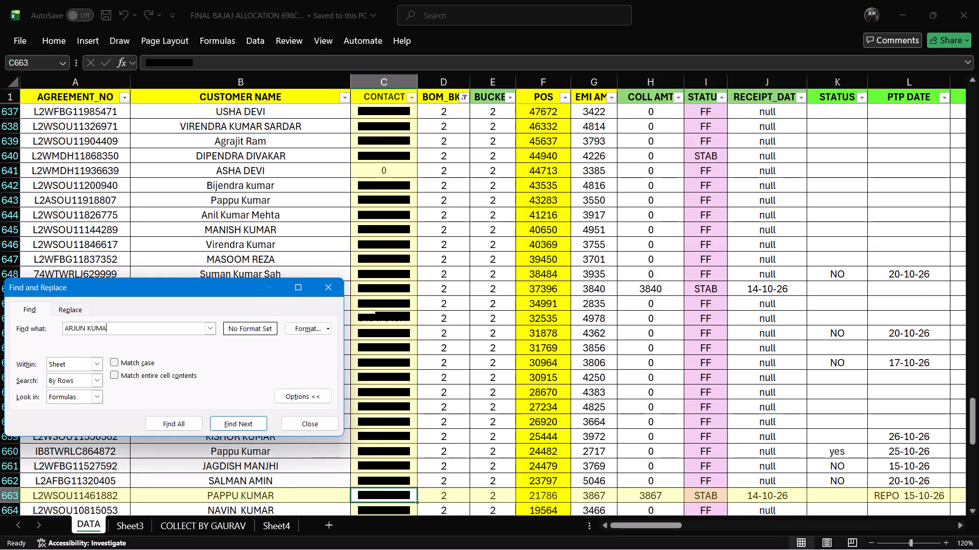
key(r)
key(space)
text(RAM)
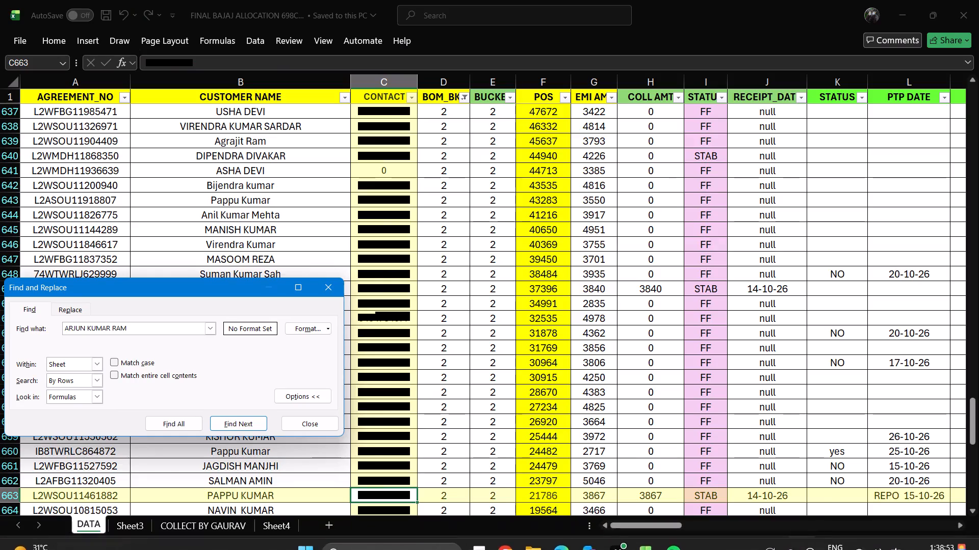
click(170, 427)
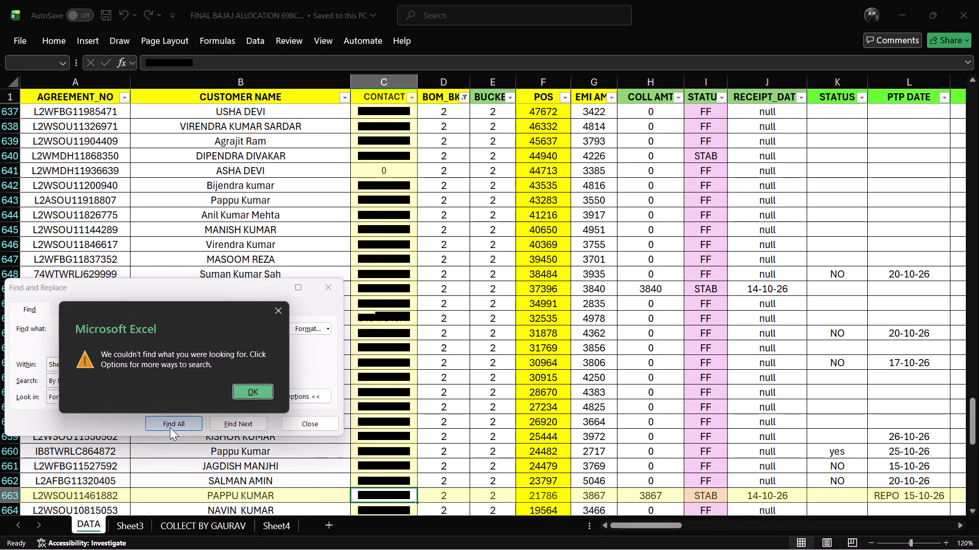
click(276, 311)
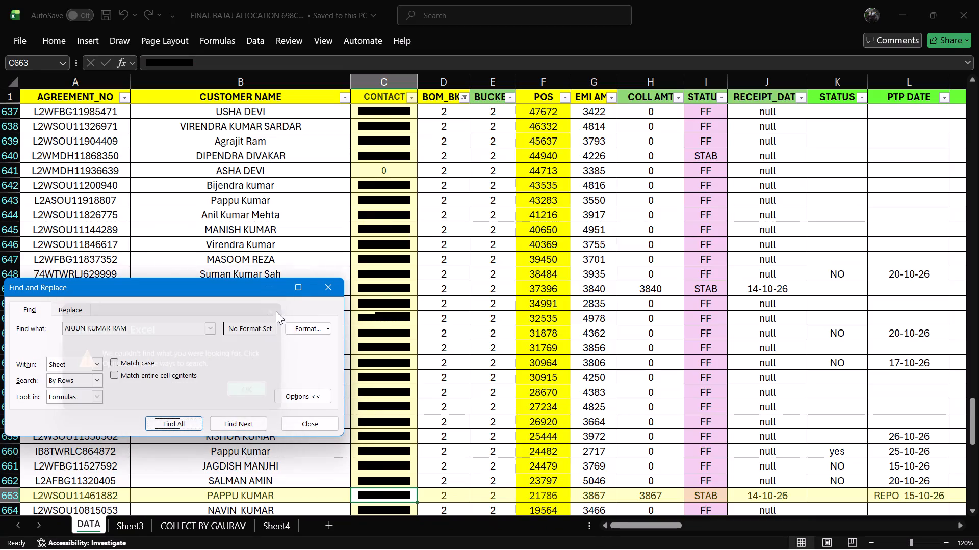
click(333, 281)
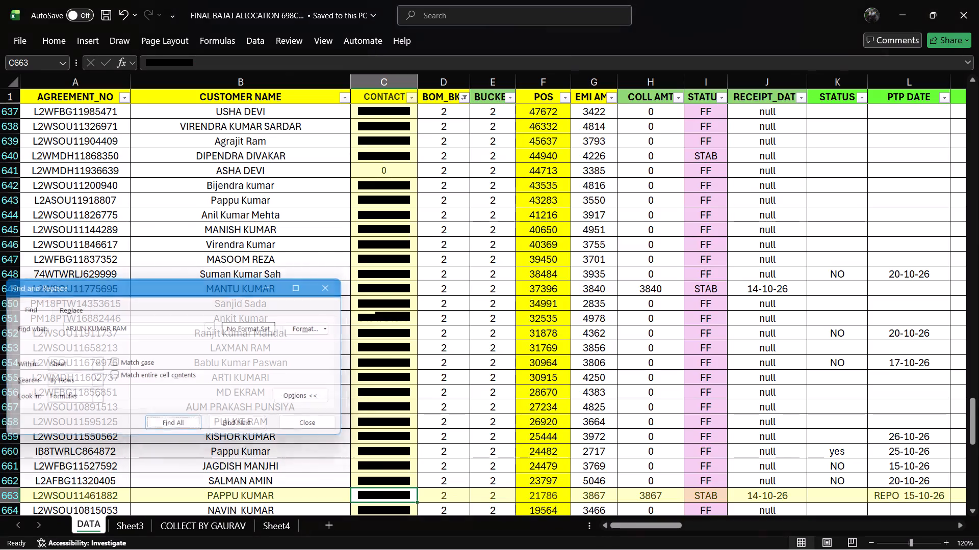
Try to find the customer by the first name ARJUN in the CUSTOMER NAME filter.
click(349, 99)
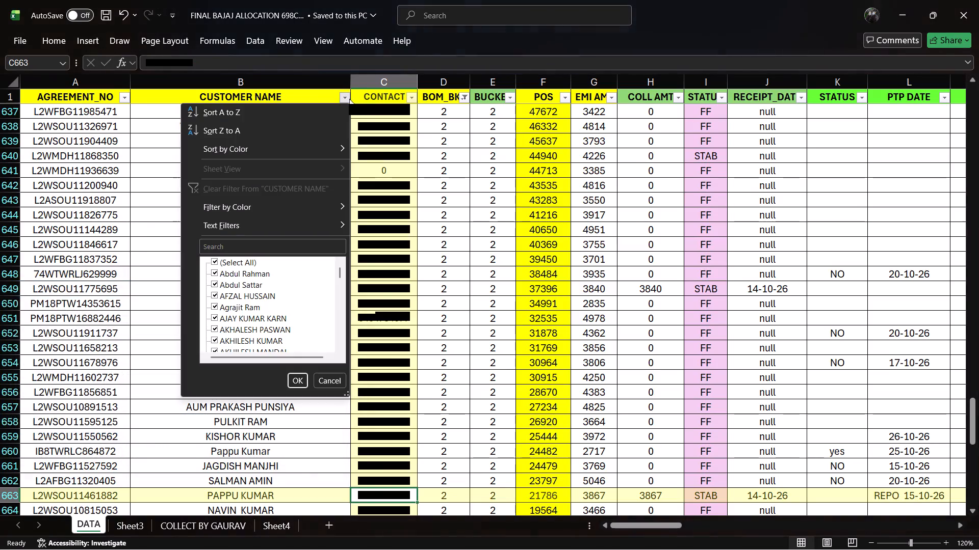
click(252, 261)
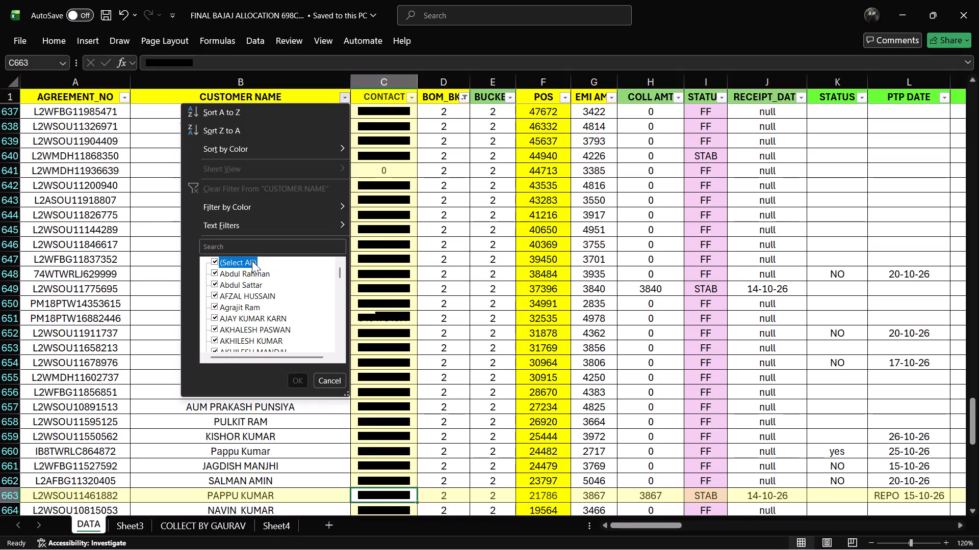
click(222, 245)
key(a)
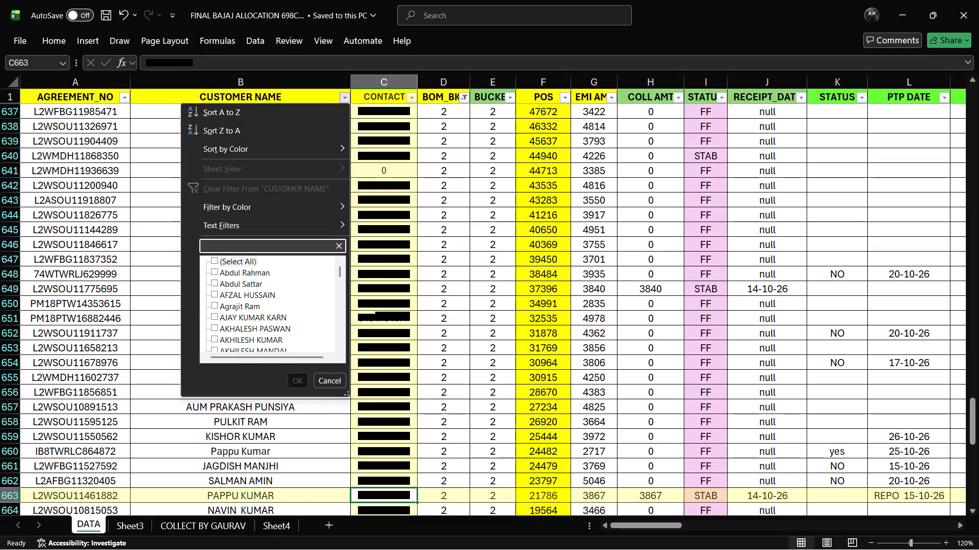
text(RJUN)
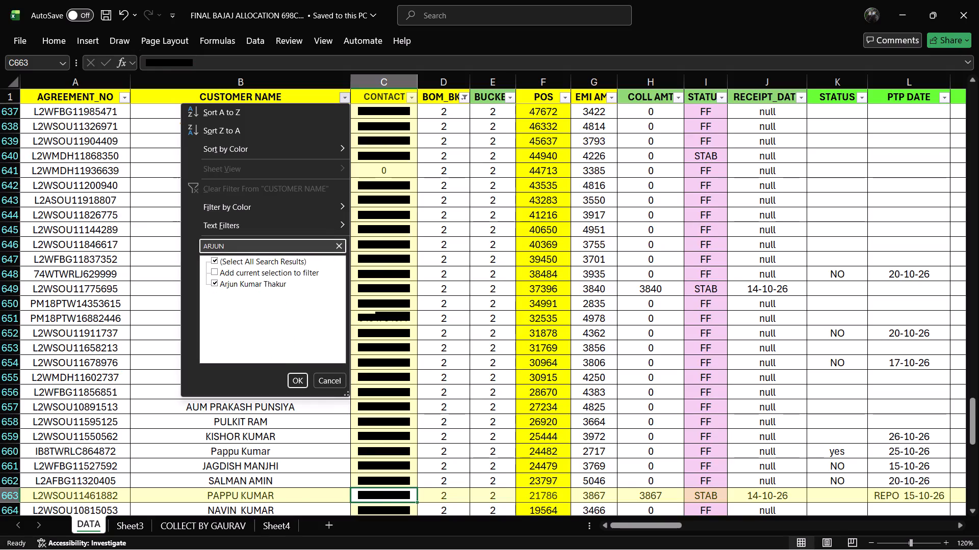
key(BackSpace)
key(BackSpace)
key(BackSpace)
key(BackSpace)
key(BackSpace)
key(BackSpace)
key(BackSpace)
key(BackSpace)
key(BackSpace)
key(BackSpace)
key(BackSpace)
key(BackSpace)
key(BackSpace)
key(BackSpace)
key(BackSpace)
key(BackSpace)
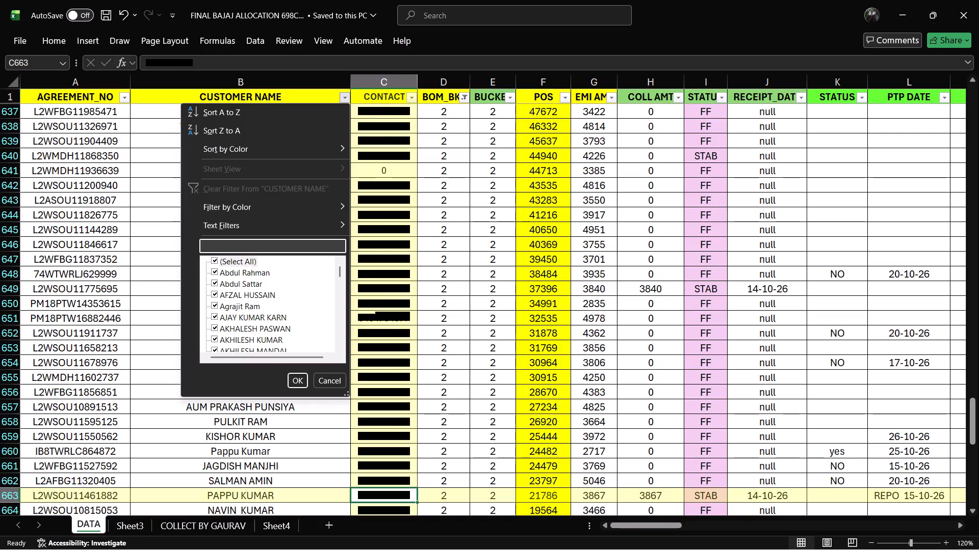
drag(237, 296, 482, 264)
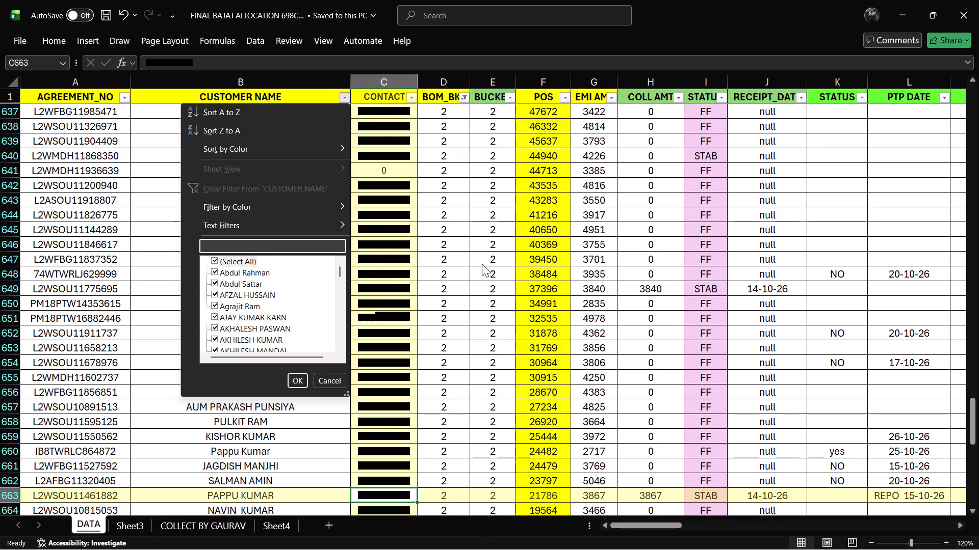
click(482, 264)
Remove the filters from the DATA sheet's header row so all accounts are included.
key(ctrl+shift+l)
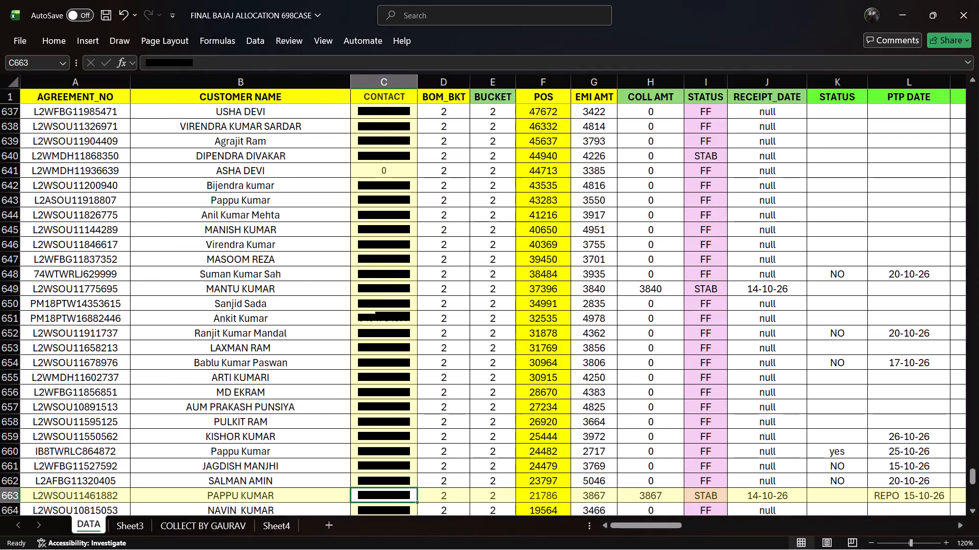
Search the unfiltered DATA sheet again for the same customer's full name.
key(ctrl+f)
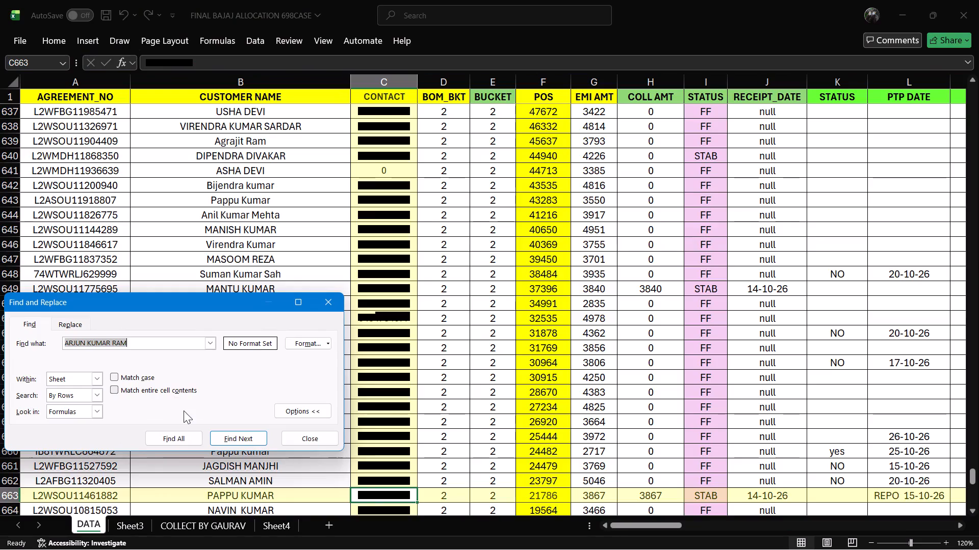
click(184, 432)
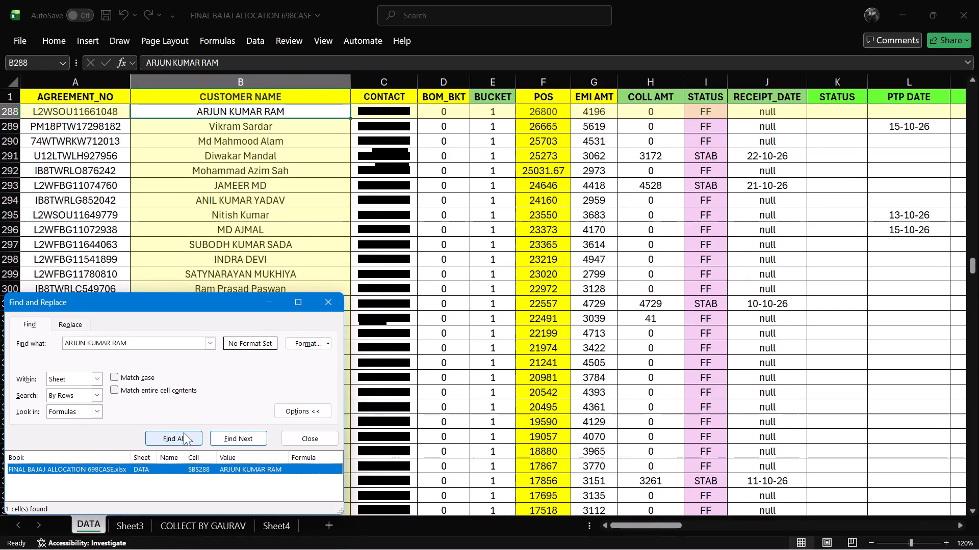
click(332, 302)
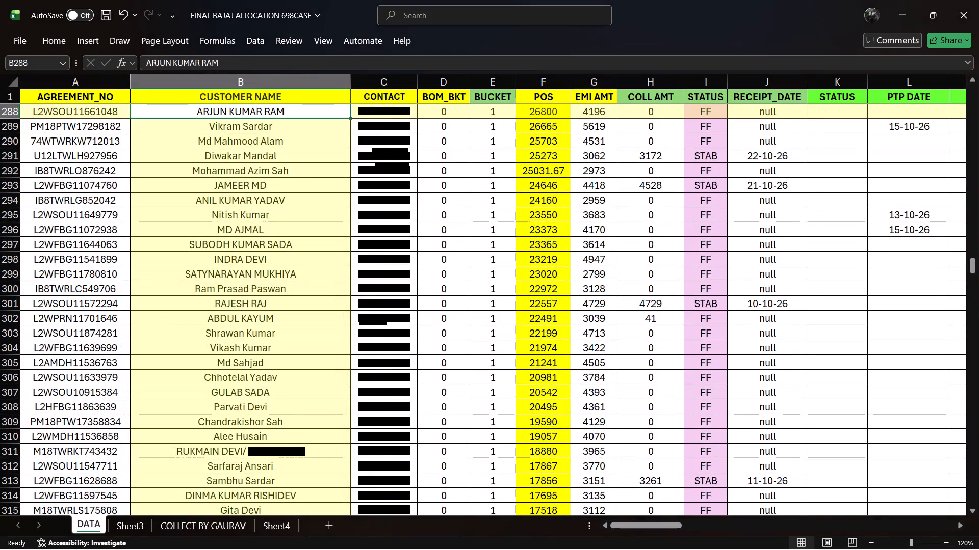
Review the row 288 account's entries from AGREEMENT_NO through the collection details and PTP DATE to paid file status.
click(92, 113)
key(Right)
key(Right)
key(Right)
key(Right)
key(Right)
key(Right)
key(Right)
key(Right)
key(Right)
key(Right)
key(Right)
key(Right)
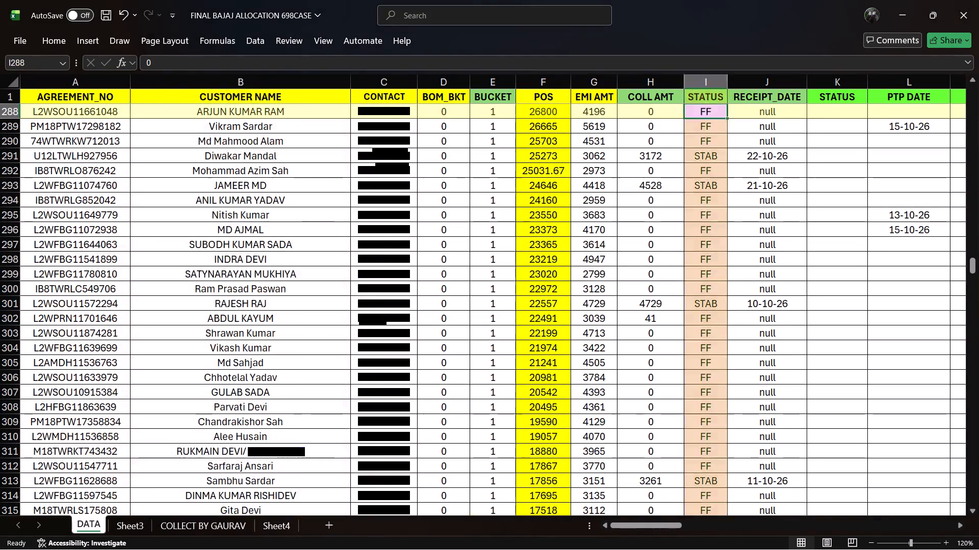
key(Right)
Return to the start of the row 288 account and recheck its AGREEMENT_NO.
key(Left)
key(Left)
key(Left)
key(Left)
key(Left)
key(Left)
key(Left)
key(Left)
key(Left)
key(Left)
key(Left)
key(Left)
key(Left)
key(Left)
key(Left)
key(Left)
key(Left)
key(Left)
key(Left)
key(Left)
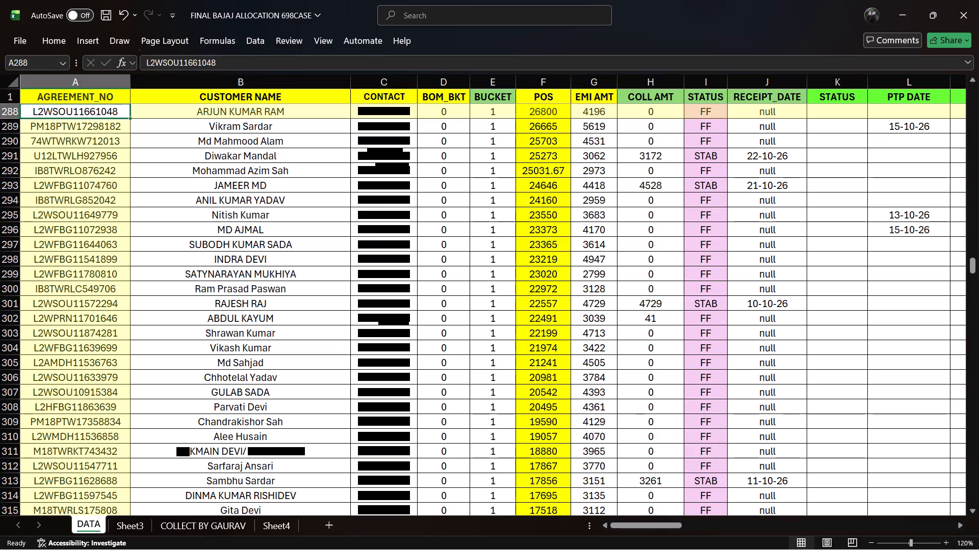
key(Up)
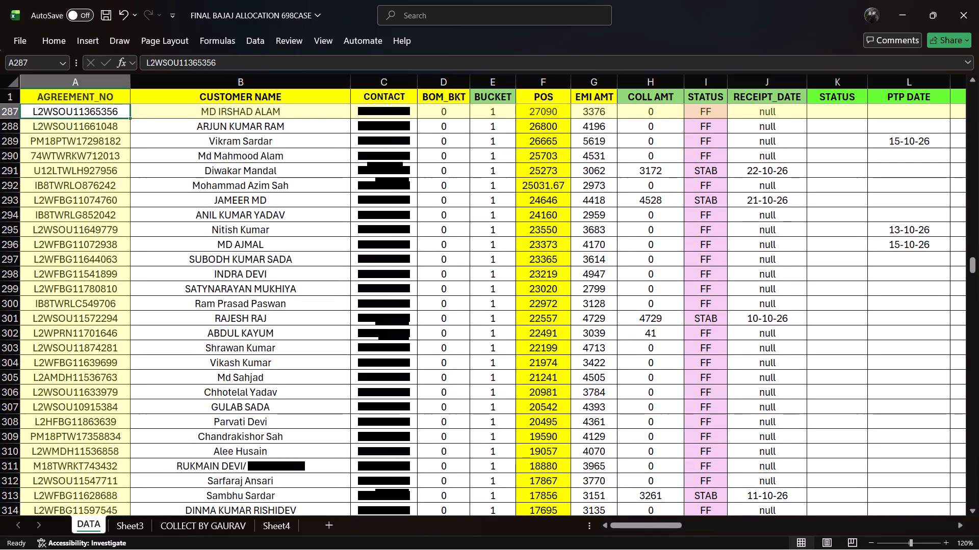
key(Down)
Review the row 288 account again from CUSTOMER NAME through the amounts, STATUS and PTP DATE to FEEDBACK.
key(Right)
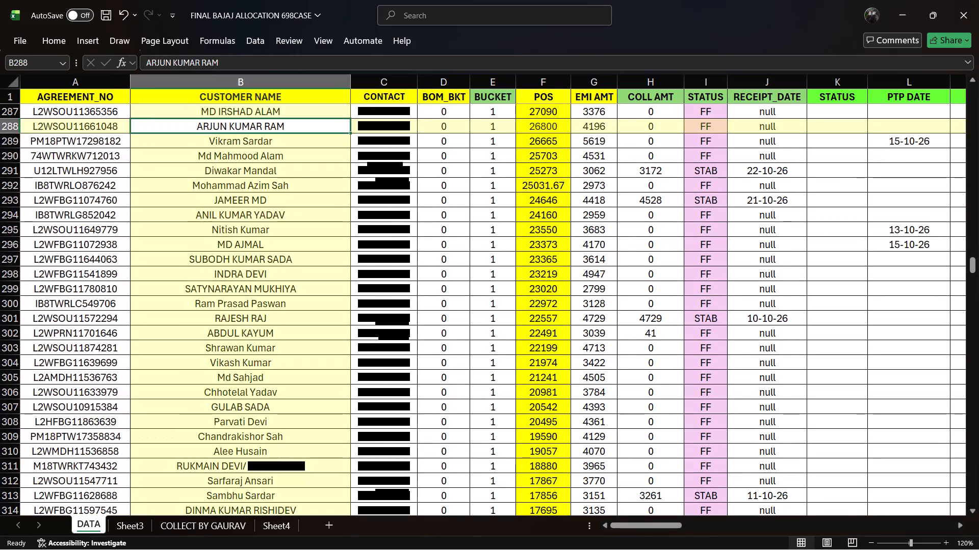
key(Right)
key(Right)
key(Right)
key(Right)
key(Right)
key(Right)
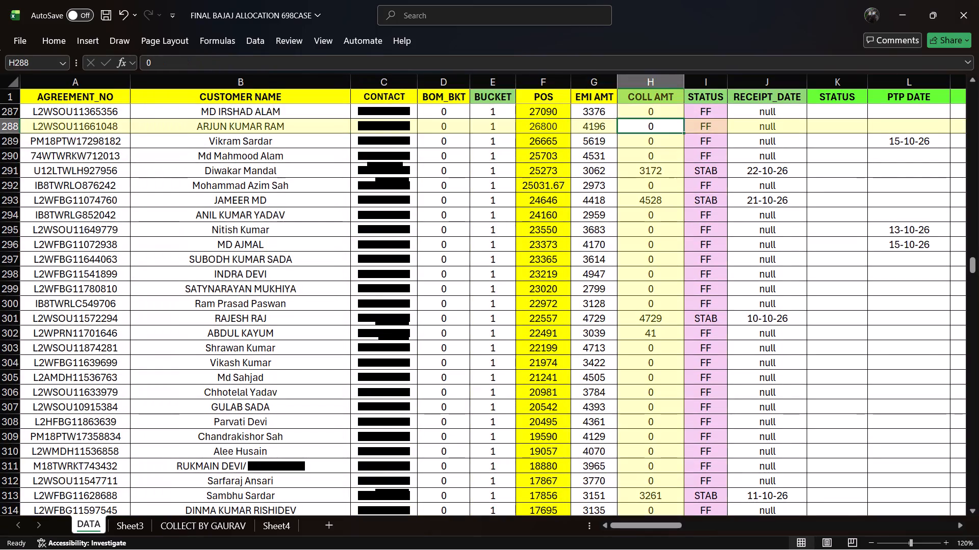
key(Right)
key(Right)
key(Right)
key(Right)
key(Right)
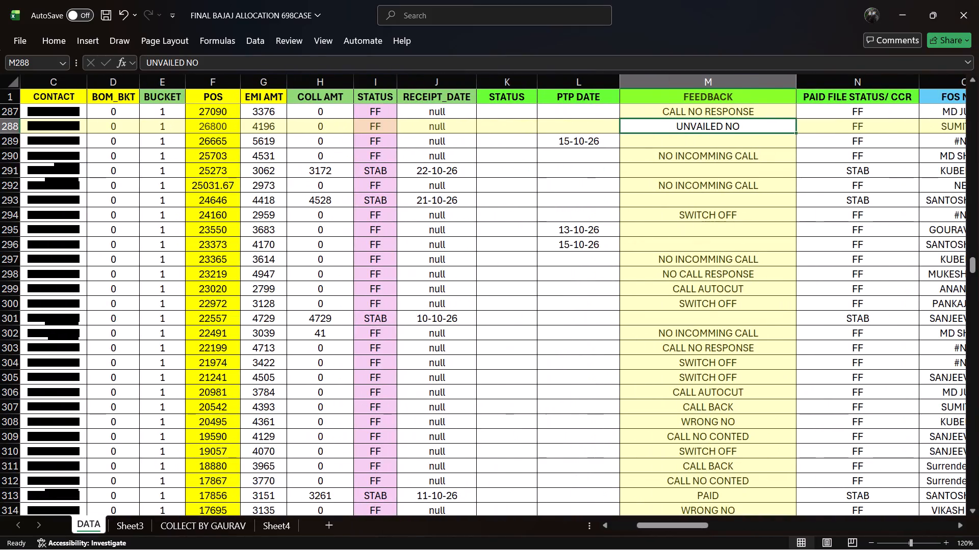
Return to the start of the row 288 account and recheck its CUSTOMER NAME and CONTACT entries.
key(Left)
key(Left)
key(Left)
key(Left)
key(Left)
key(Left)
key(Left)
key(Left)
key(Left)
key(Left)
key(Left)
key(Left)
key(Left)
key(Left)
key(Left)
key(Left)
key(Left)
key(Left)
key(Left)
key(Left)
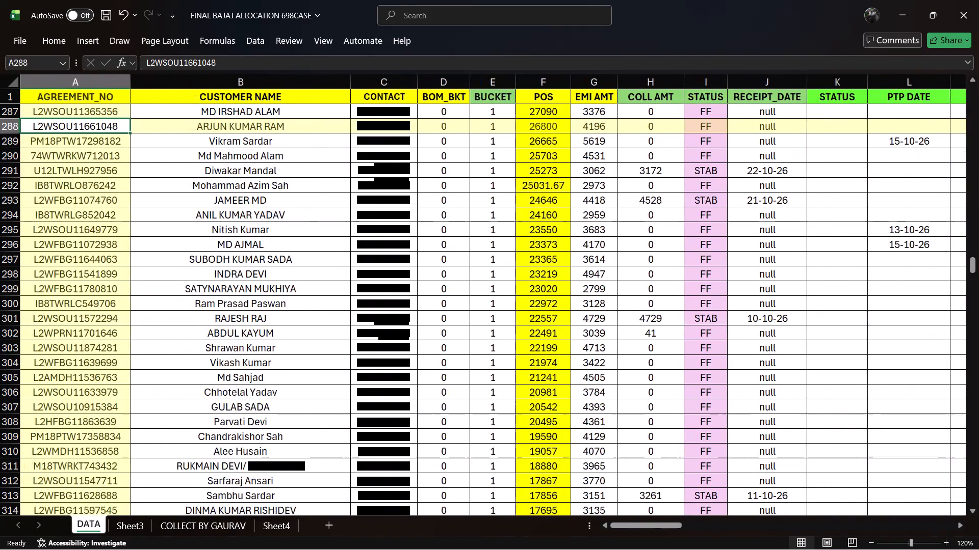
key(Right)
key(Right)
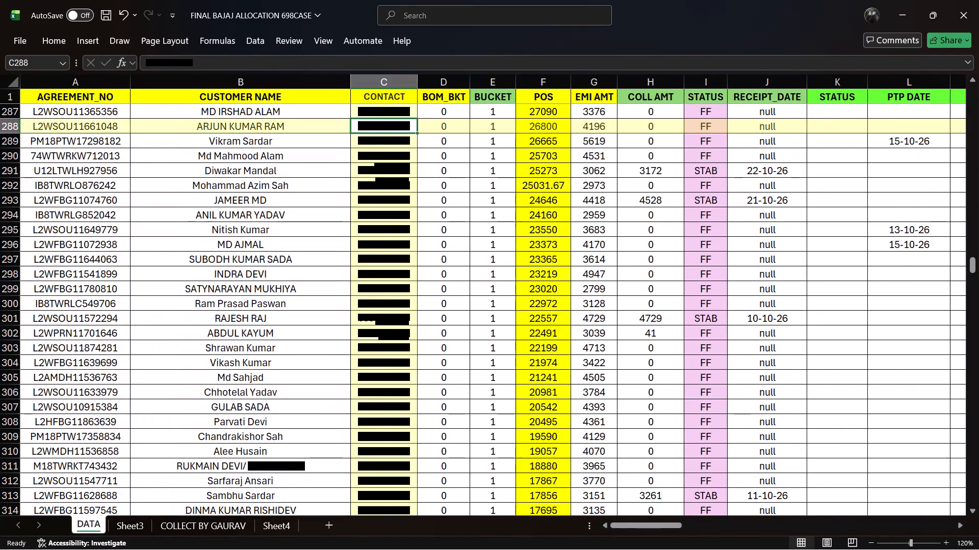
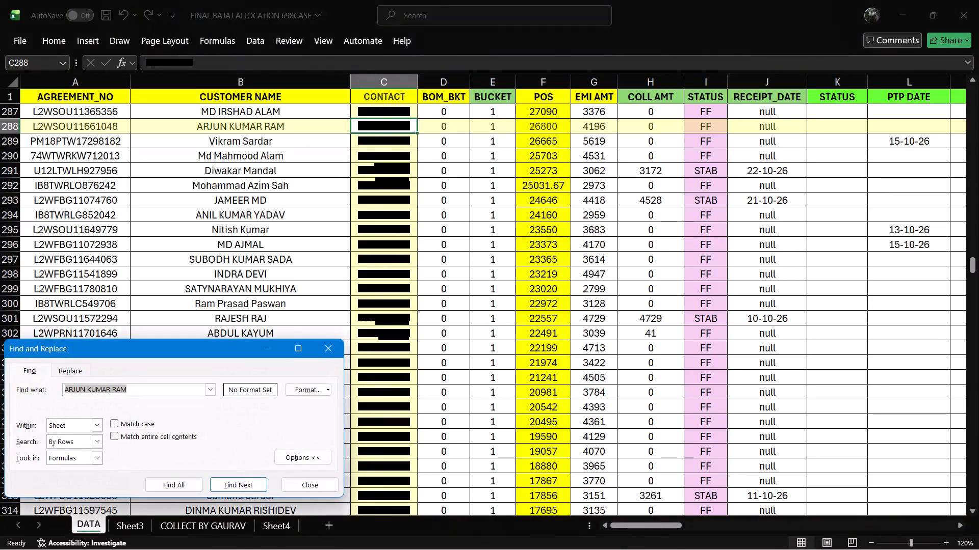
Search the DATA sheet by name for the next customer, surname Yadav, and go to the row 442 account.
key(BackSpace)
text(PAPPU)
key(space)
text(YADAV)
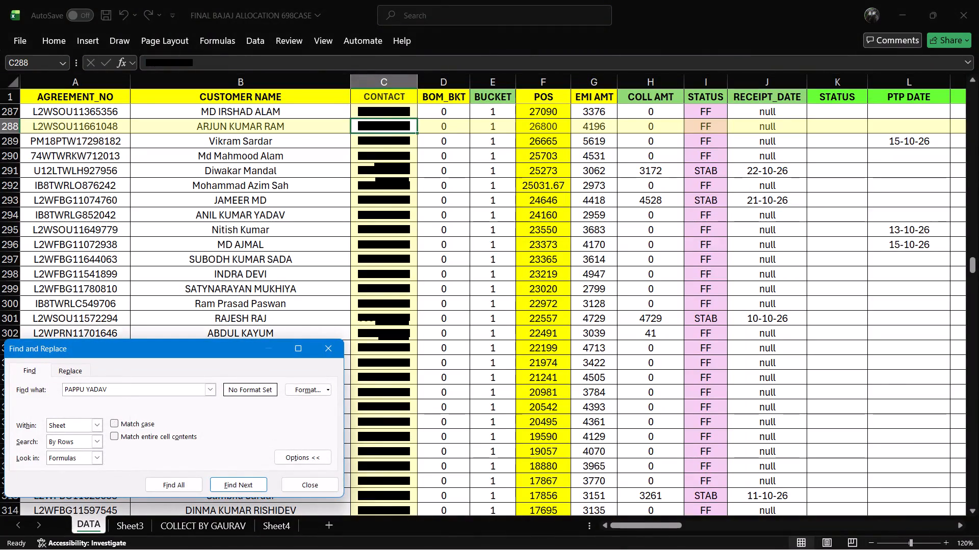
click(179, 491)
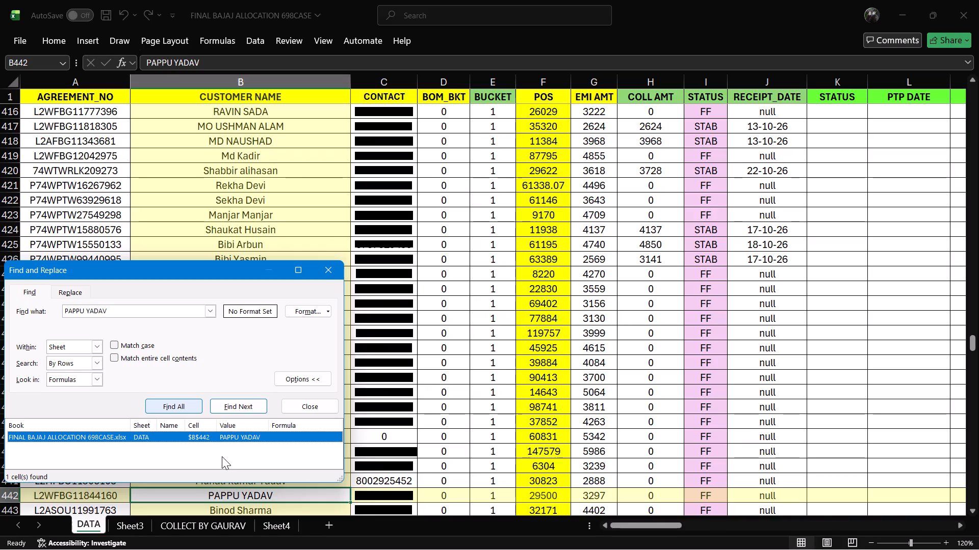
click(336, 266)
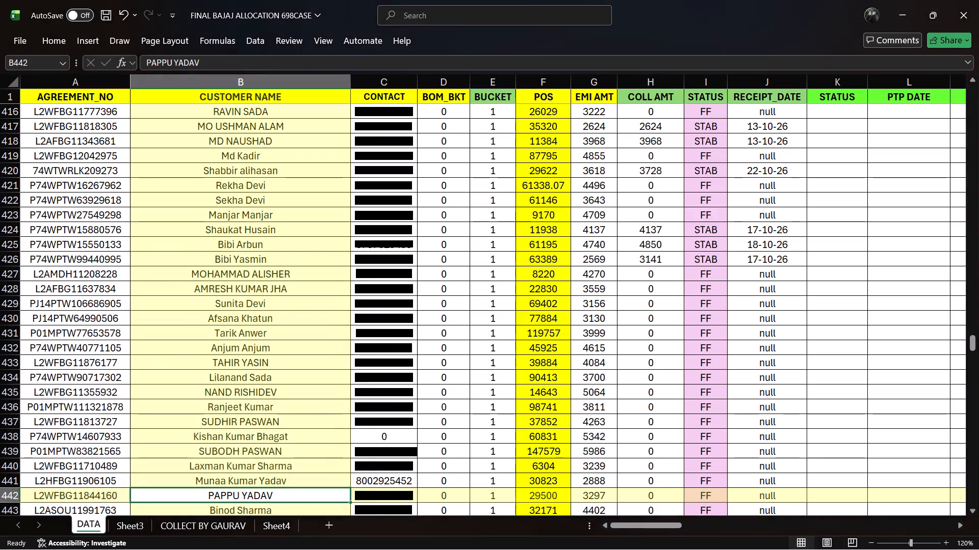
Set the row 442 account's COLL AMT to 3500 and its collection STATUS to STAB.
key(Right)
key(Right)
key(Right)
key(Right)
key(Right)
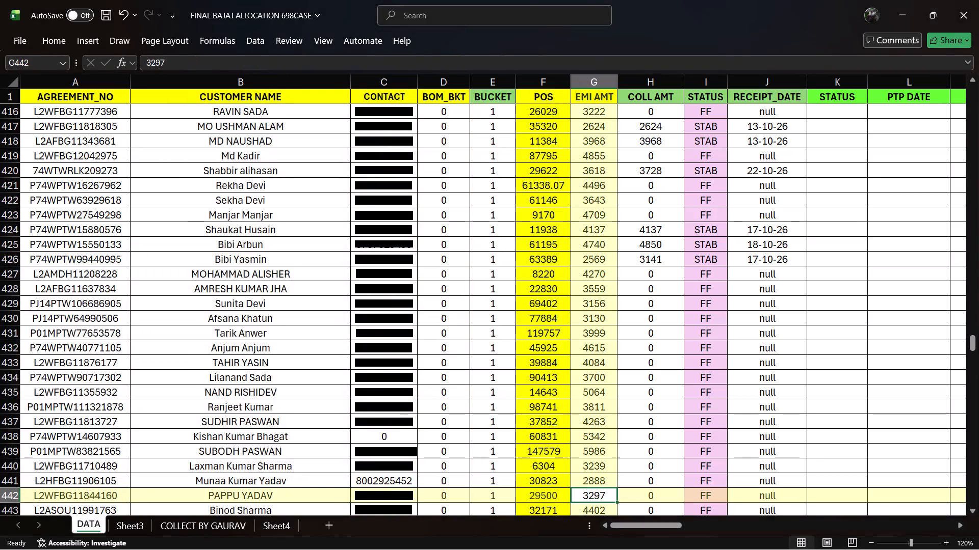
key(Right)
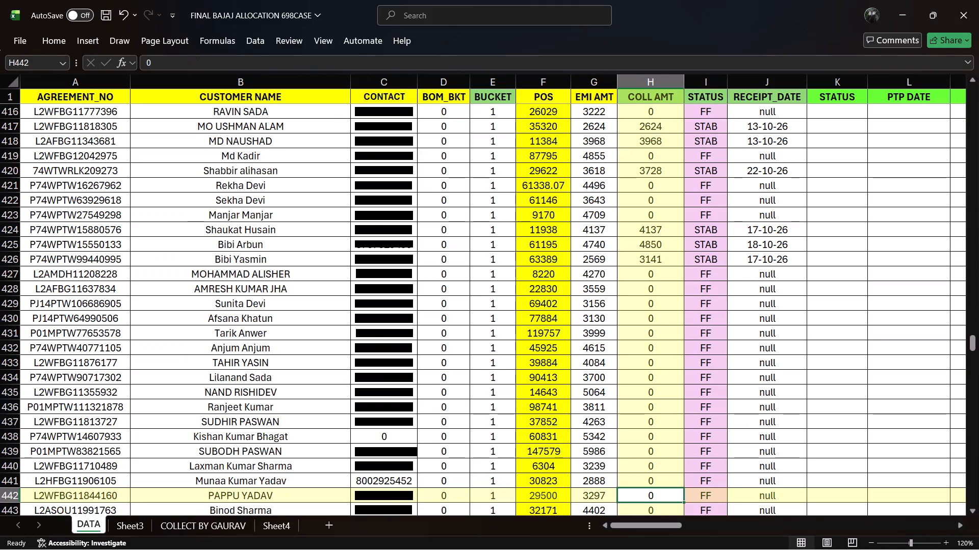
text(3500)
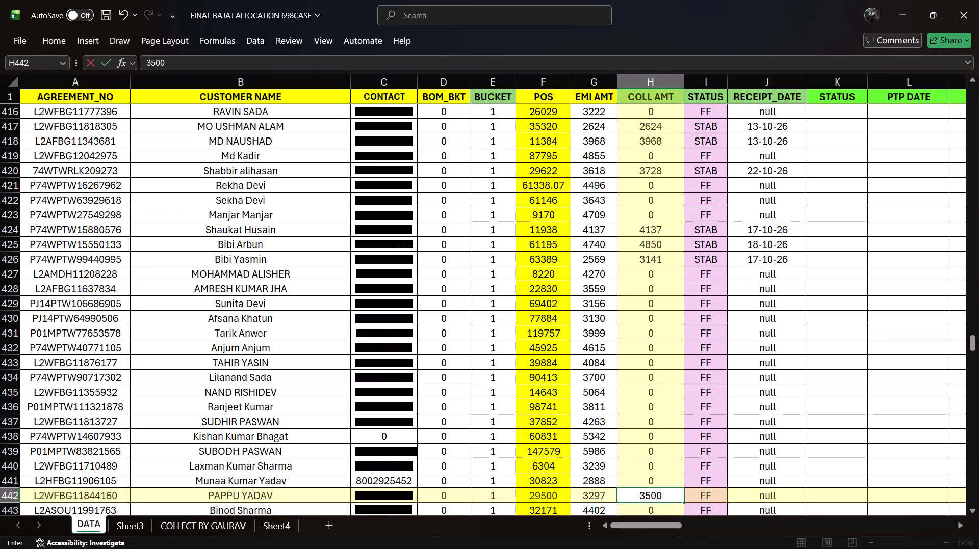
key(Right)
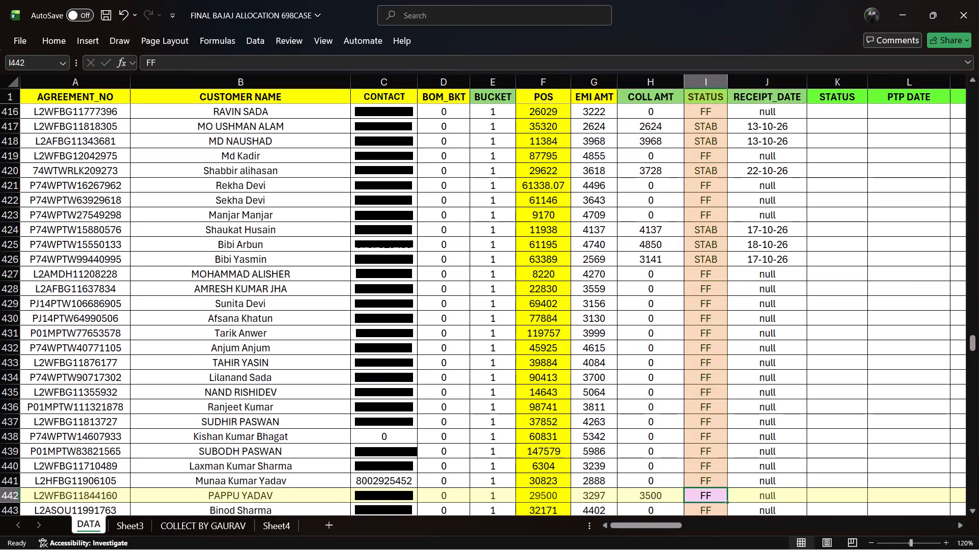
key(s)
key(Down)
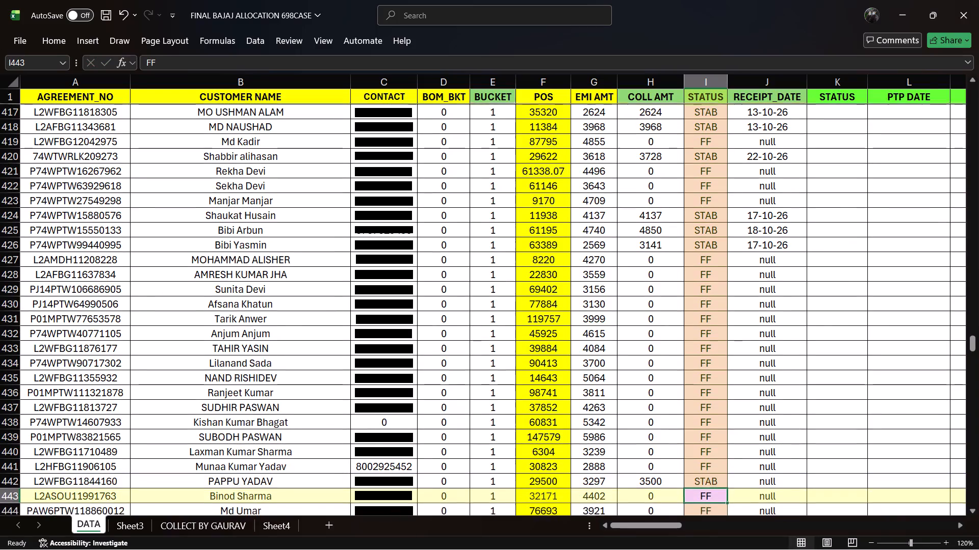
Set the row 442 account's RECEIPT_DATE to 23-10-26.
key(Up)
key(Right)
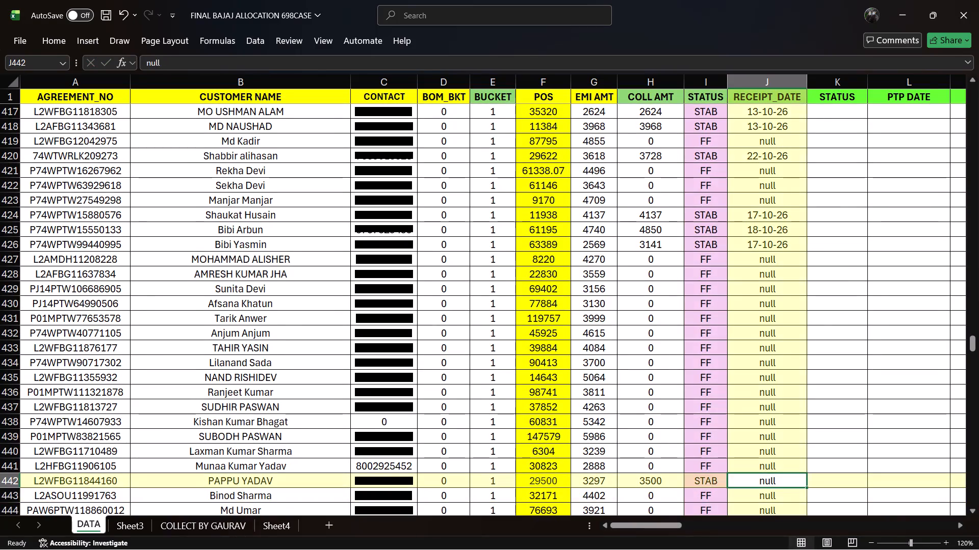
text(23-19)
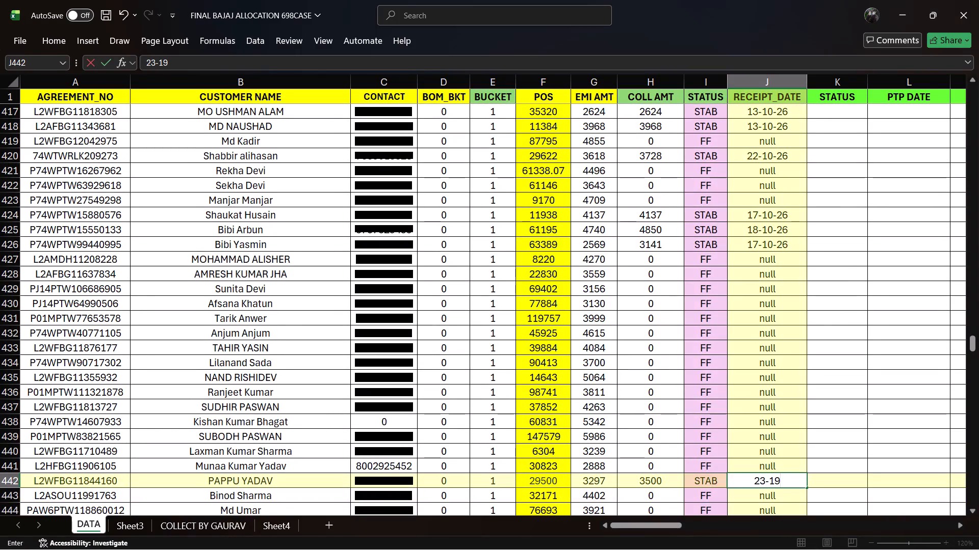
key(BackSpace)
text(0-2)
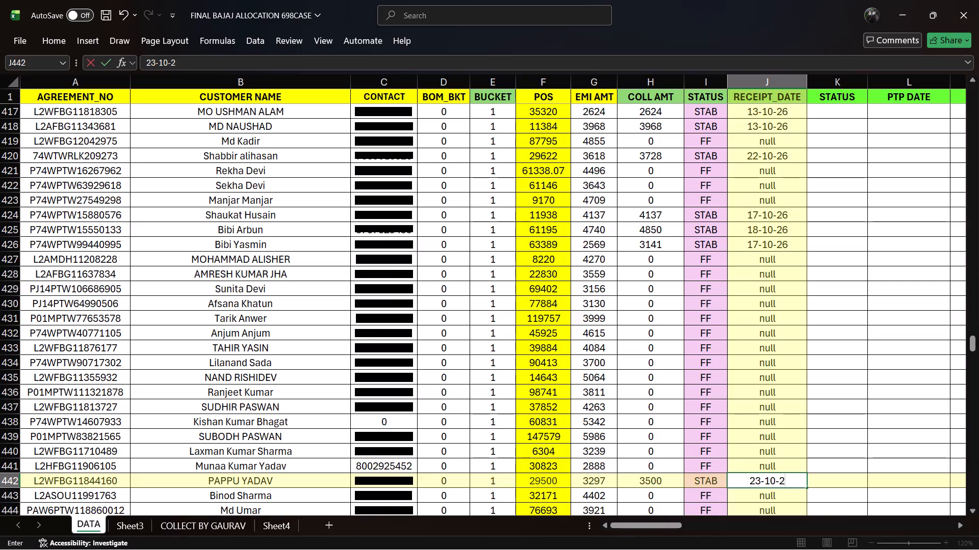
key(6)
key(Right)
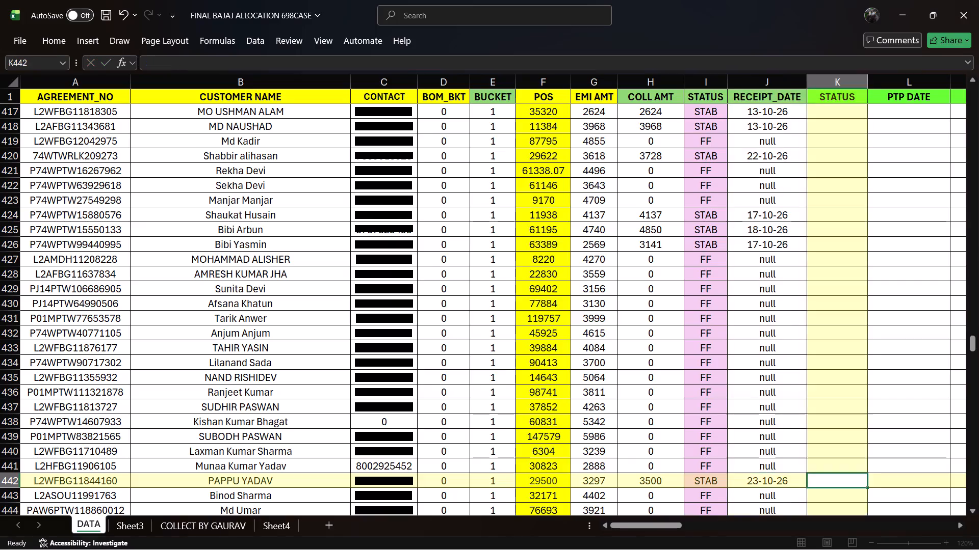
Set the row 442 account's PAID FILE STATUS/ CCR to STAB.
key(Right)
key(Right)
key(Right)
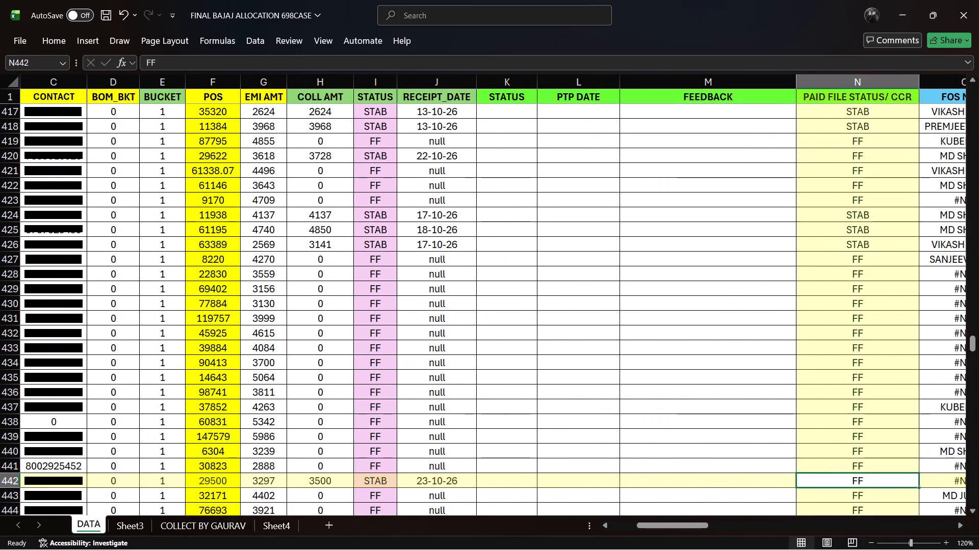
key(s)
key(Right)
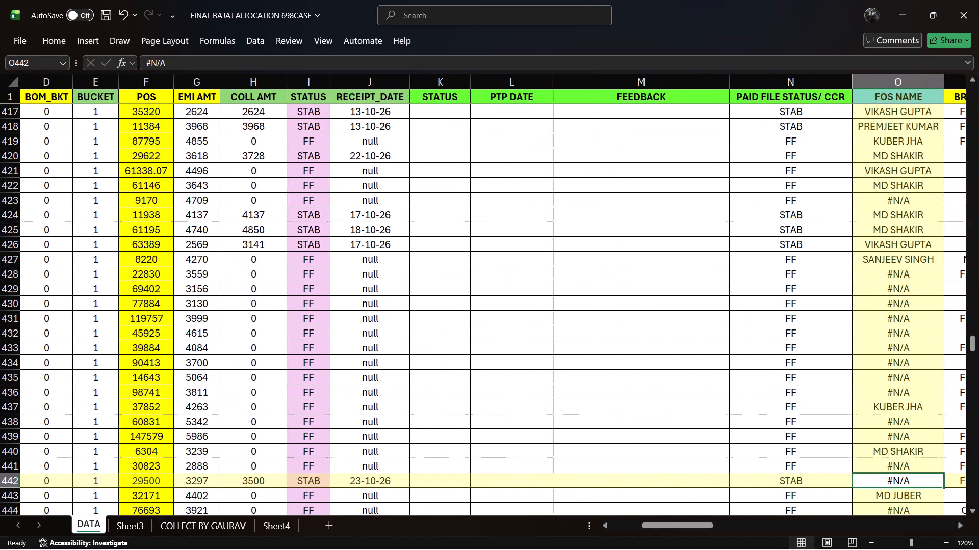
Return to the row 442 account's AGREEMENT_NO and save the workbook.
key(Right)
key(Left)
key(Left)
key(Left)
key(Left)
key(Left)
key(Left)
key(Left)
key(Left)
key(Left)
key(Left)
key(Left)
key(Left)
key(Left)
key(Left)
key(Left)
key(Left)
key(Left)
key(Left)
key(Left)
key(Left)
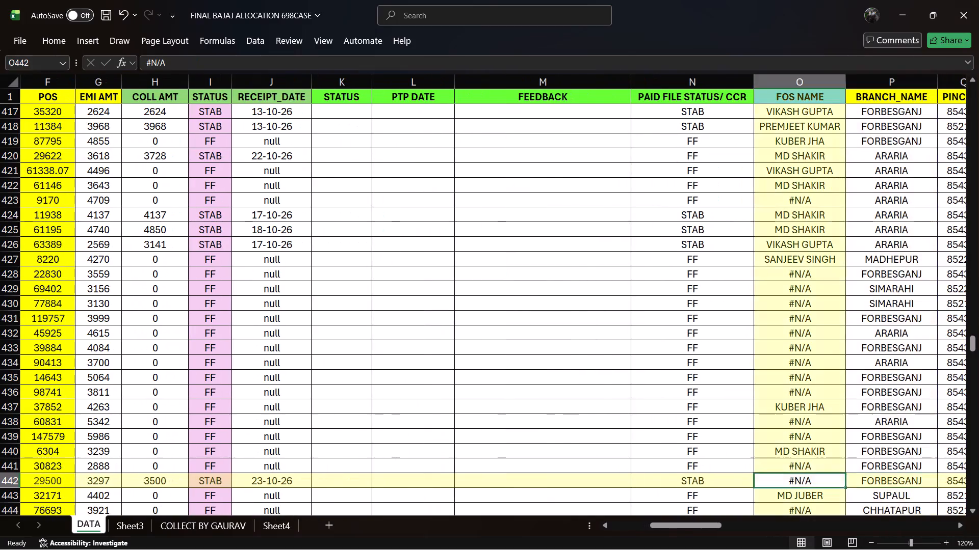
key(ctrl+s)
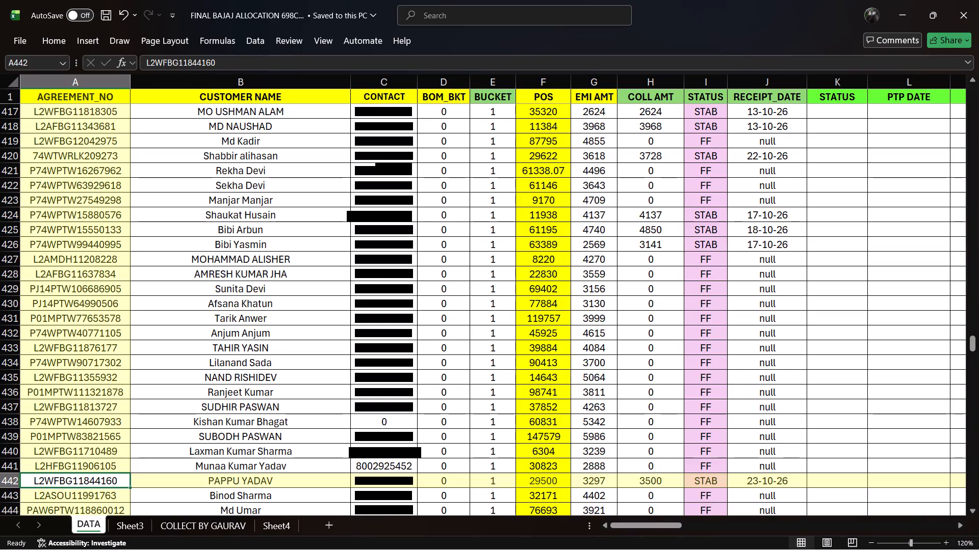
Search the DATA sheet for the next account by the digits of its agreement number.
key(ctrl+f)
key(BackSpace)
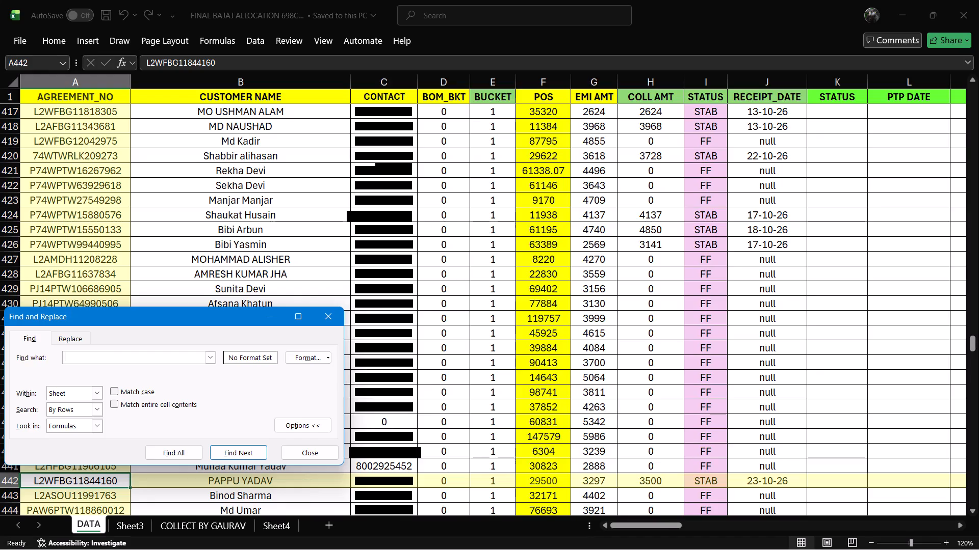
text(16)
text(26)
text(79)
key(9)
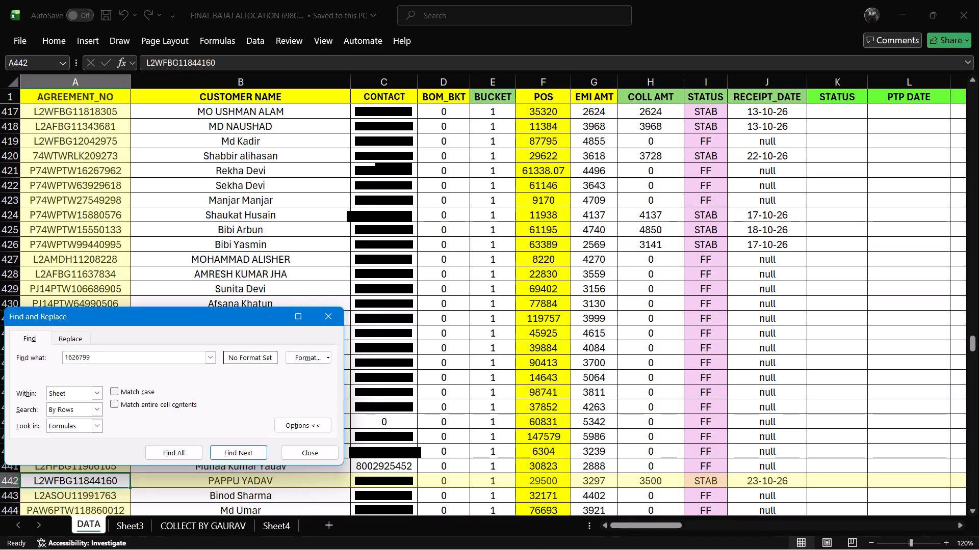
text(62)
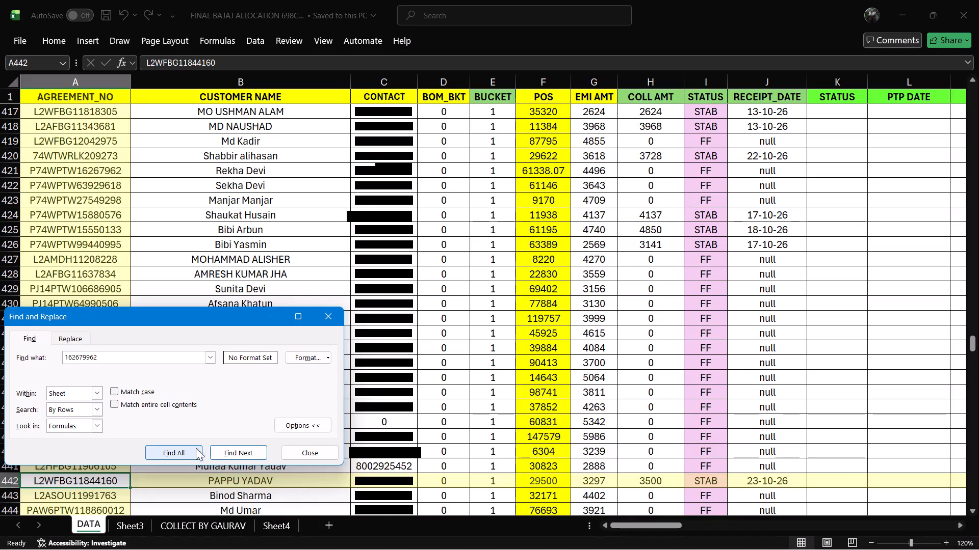
click(191, 450)
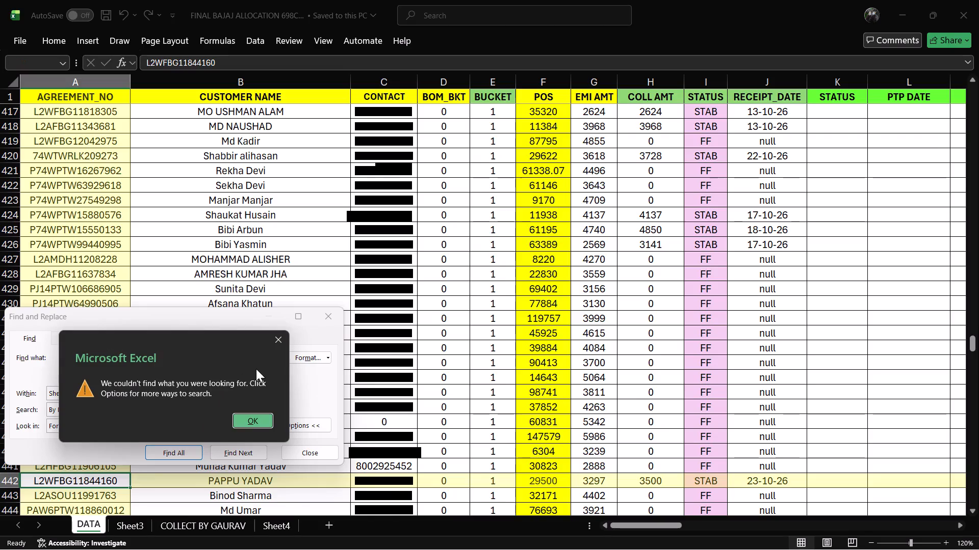
click(281, 339)
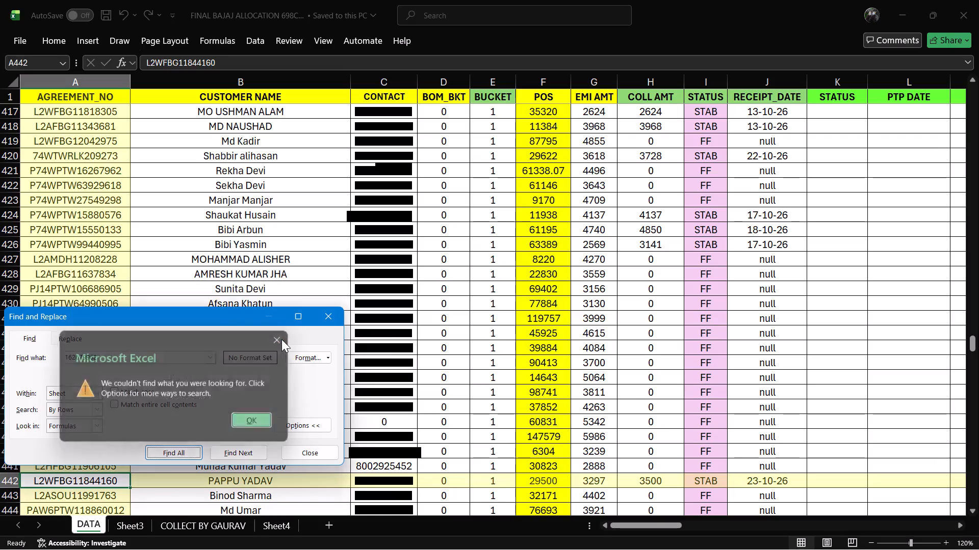
click(322, 322)
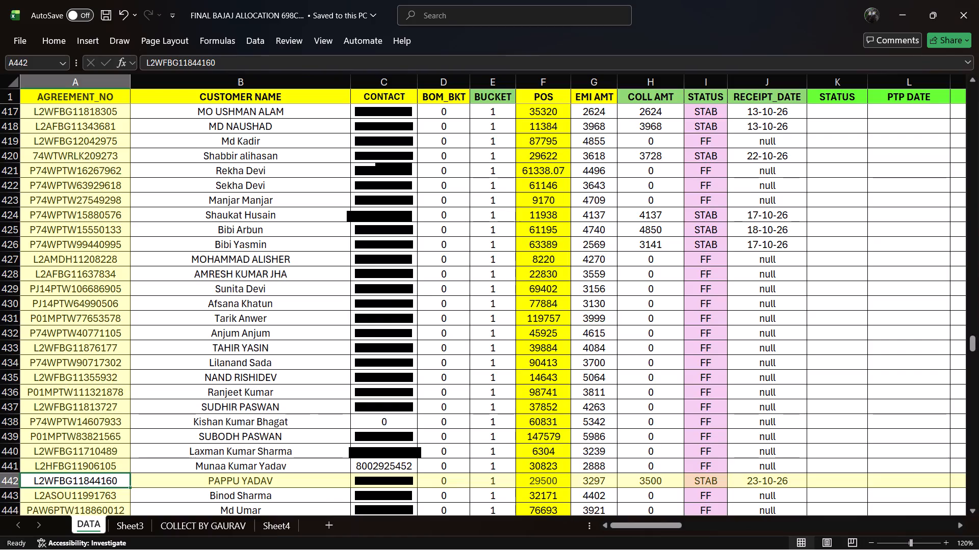
Search the DATA sheet for the customer by name, first name Rekha, and go to the matching account in row 421.
key(ctrl+f)
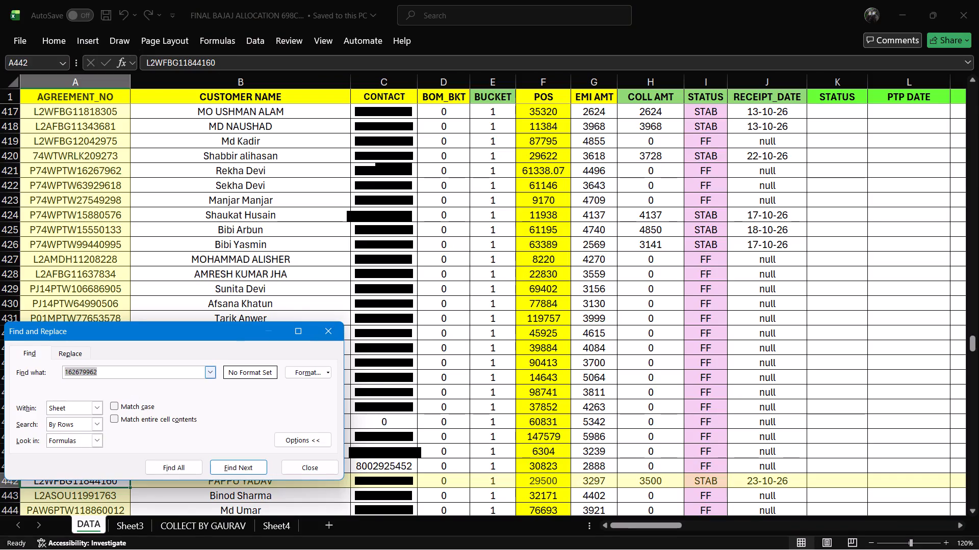
key(BackSpace)
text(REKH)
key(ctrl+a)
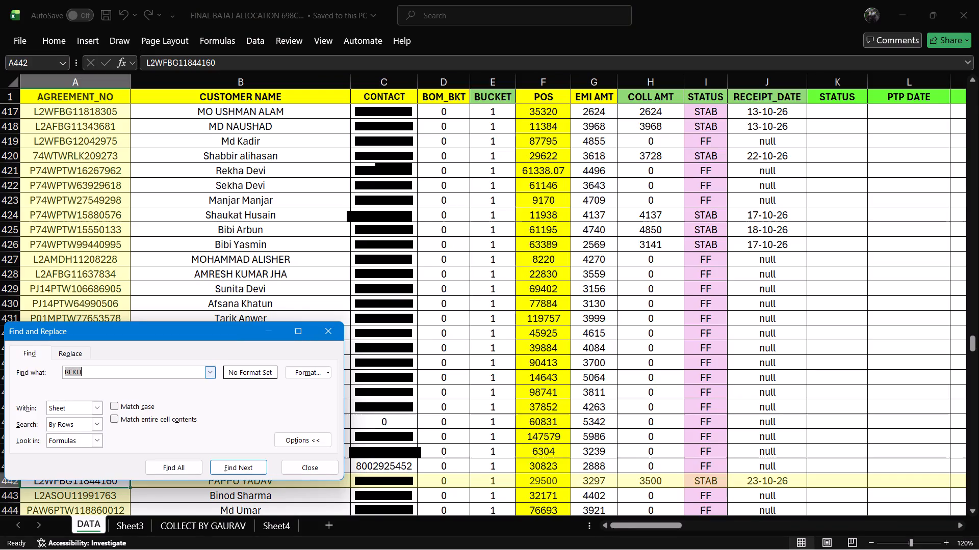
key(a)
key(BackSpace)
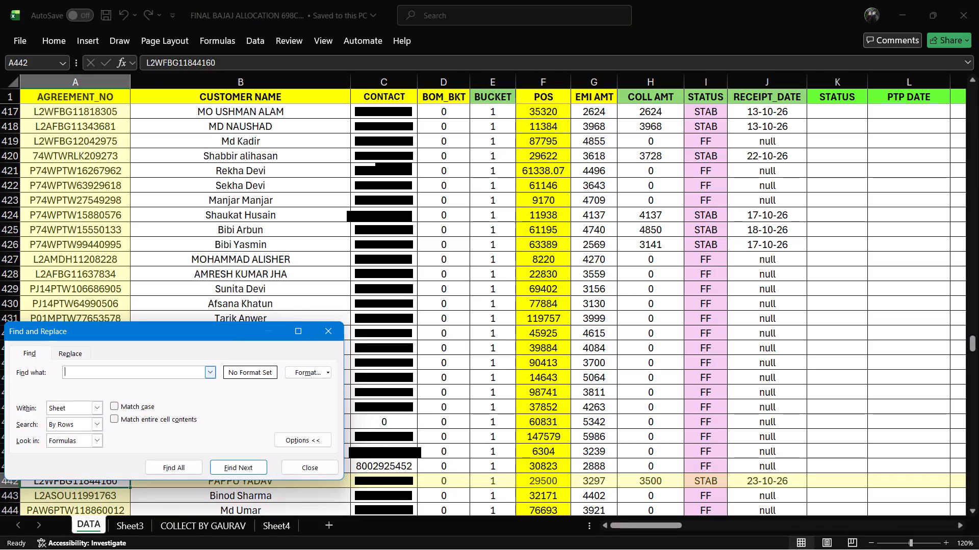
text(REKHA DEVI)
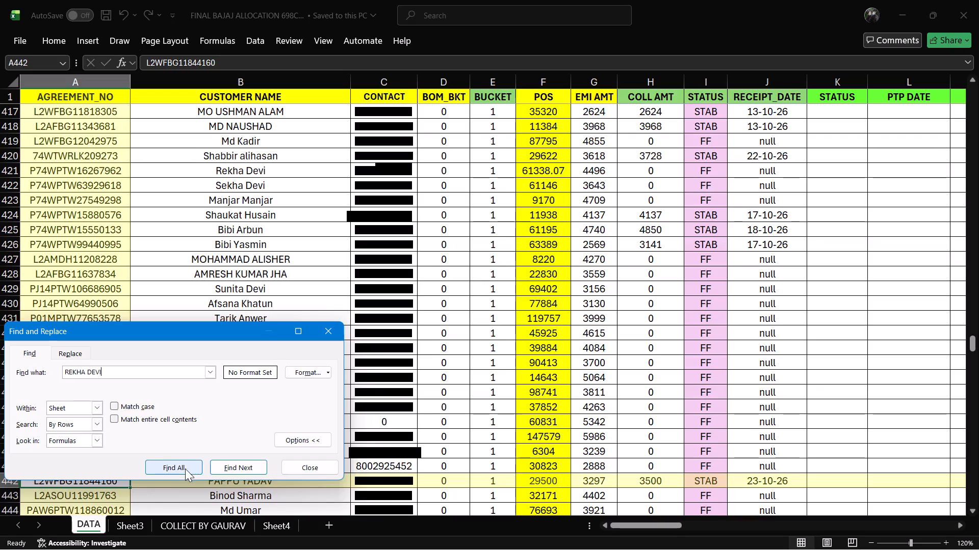
click(186, 468)
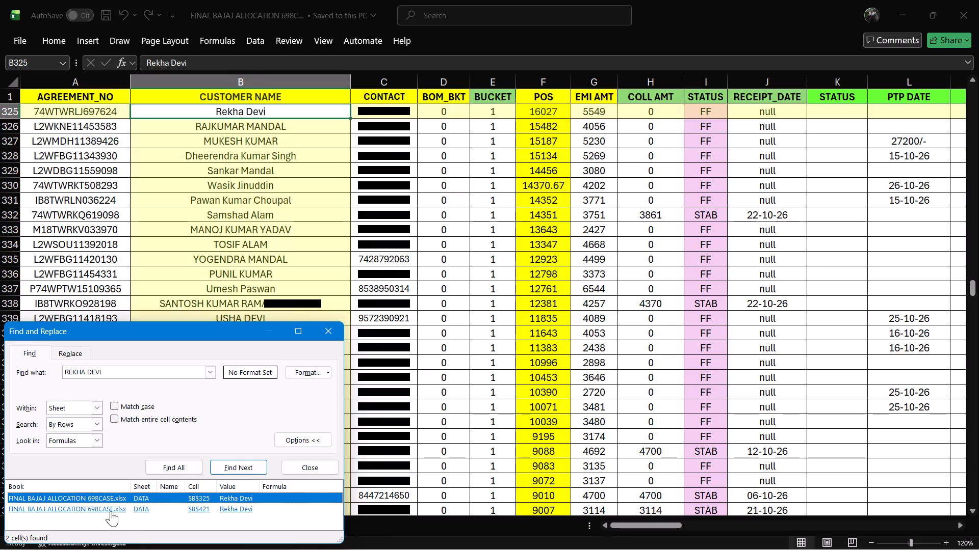
drag(108, 511, 108, 450)
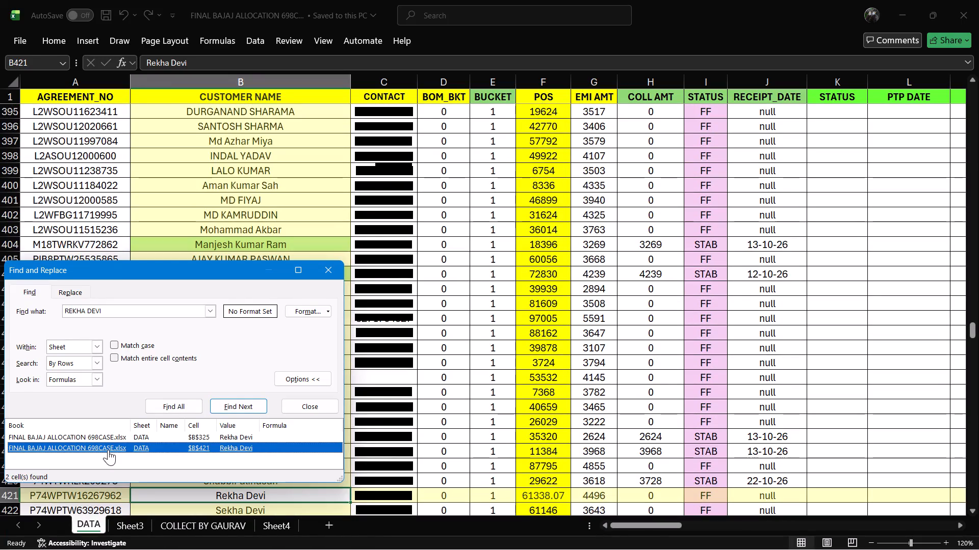
click(337, 268)
click(337, 268)
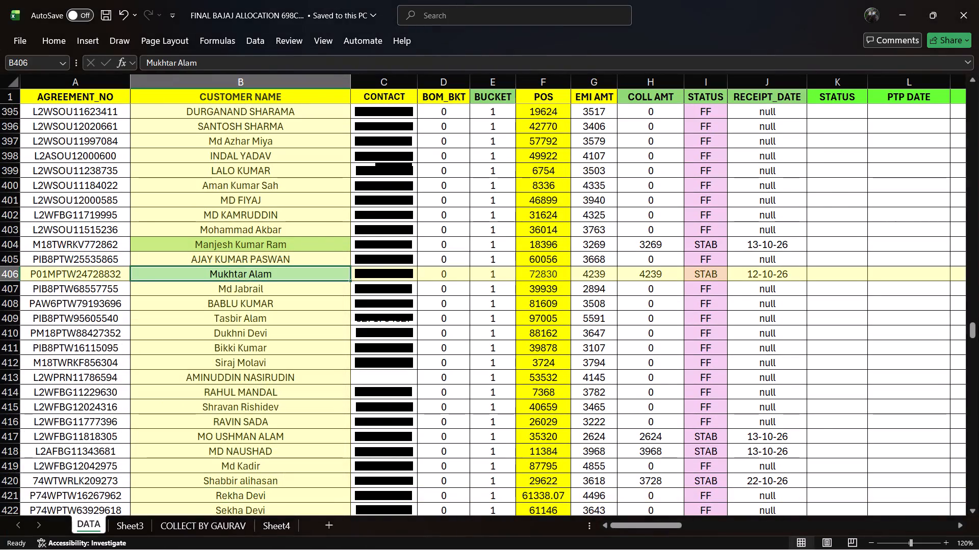
Set the row 421 account's COLL AMT to 5156.
click(280, 503)
key(Up)
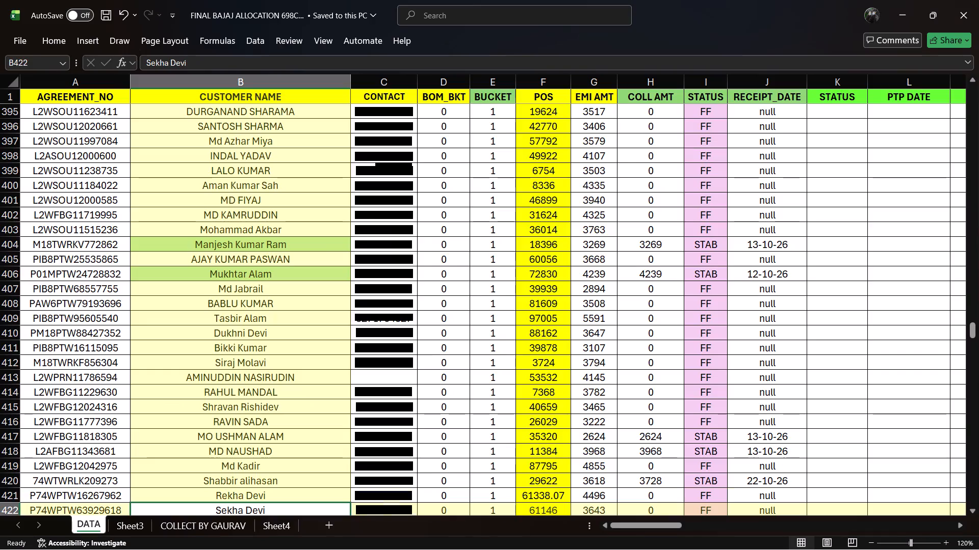
key(Right)
key(Right)
key(Right)
key(Right)
key(Right)
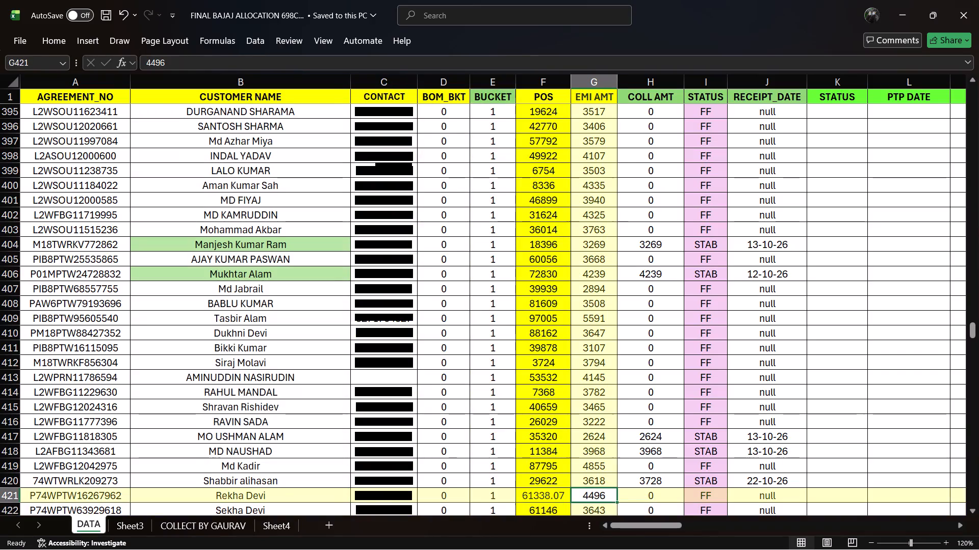
key(Right)
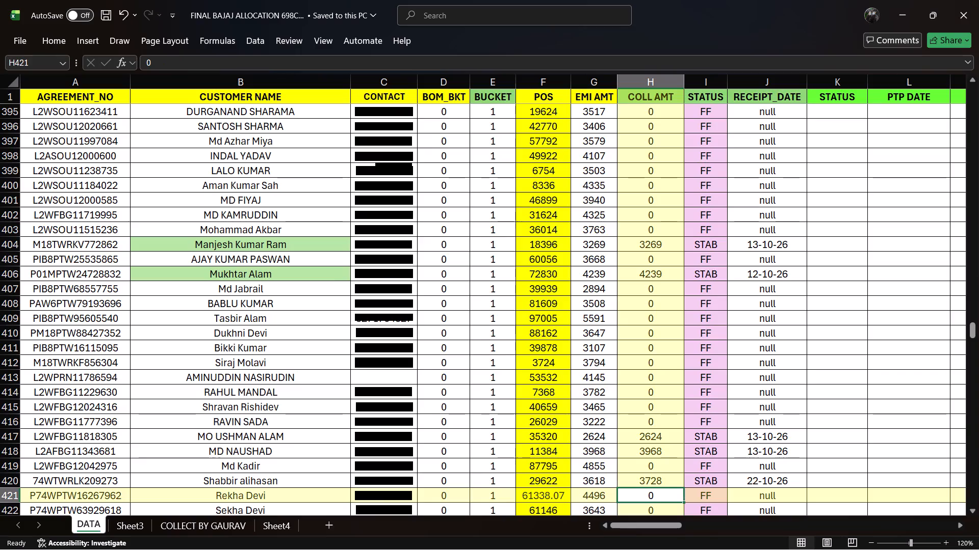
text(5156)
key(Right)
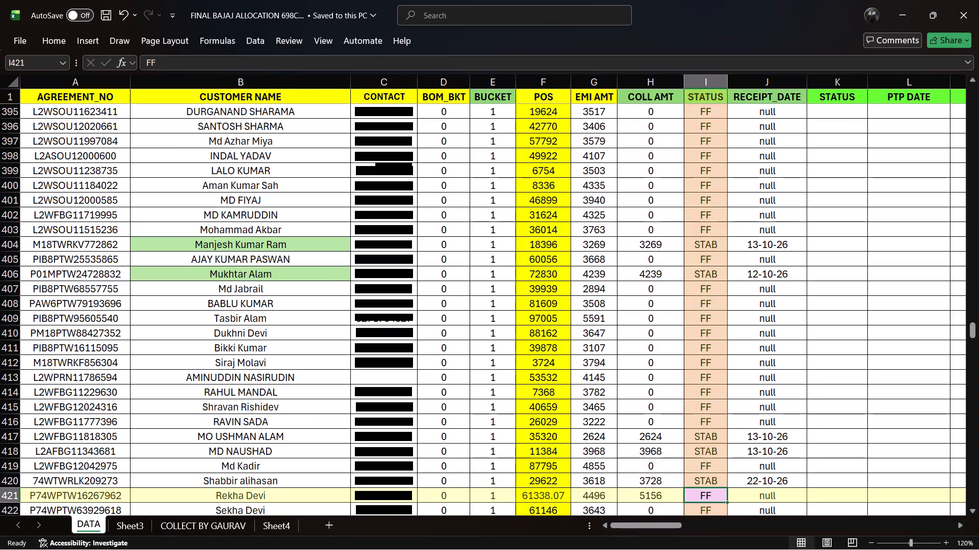
Set the row 421 account's STATUS to STAB and its RECEIPT_DATE to 23-10-26.
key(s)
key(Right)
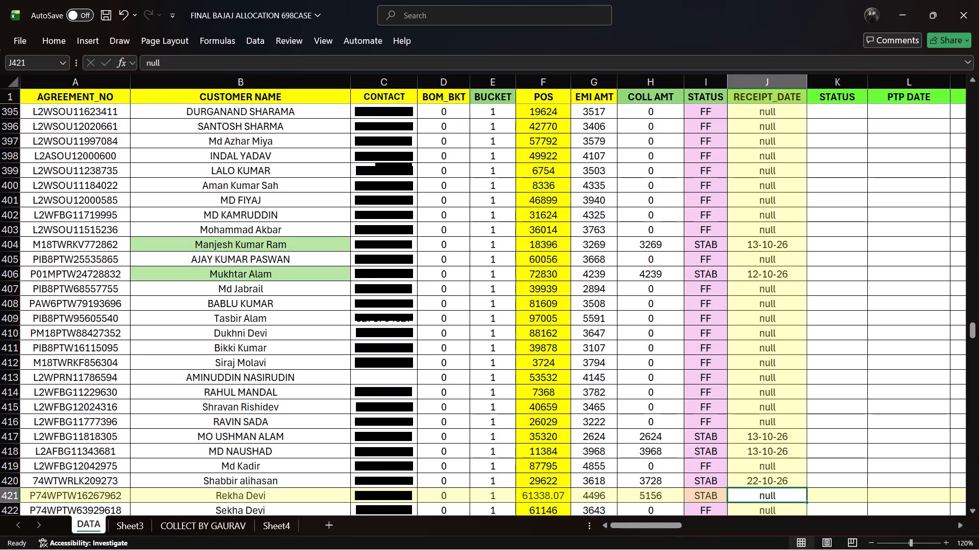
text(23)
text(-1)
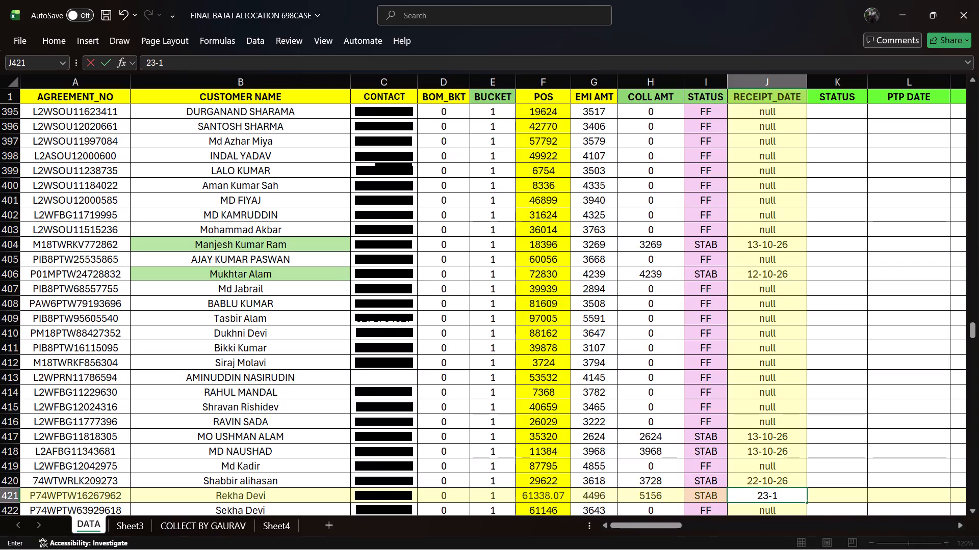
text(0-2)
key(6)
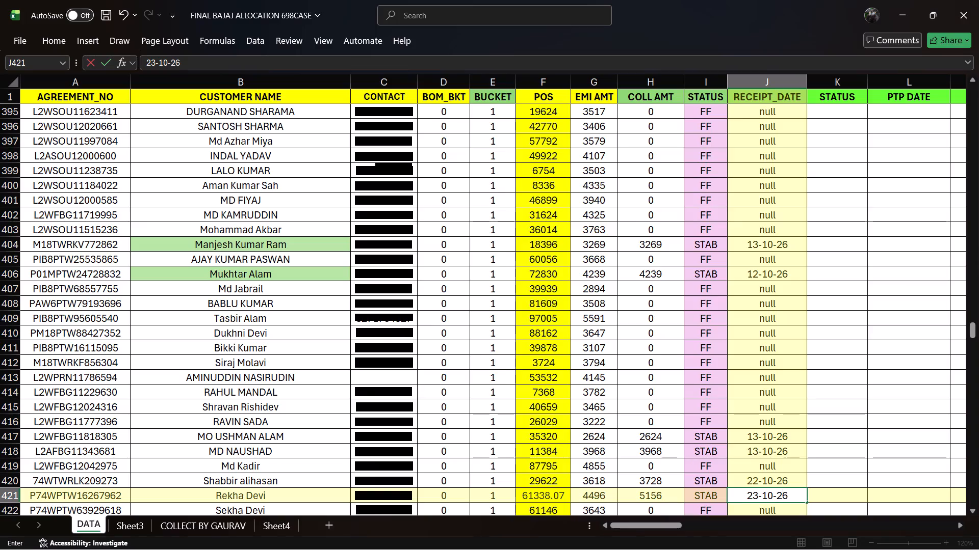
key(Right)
Set the row 421 account's PAID FILE STATUS/ CCR to STAB and save the workbook.
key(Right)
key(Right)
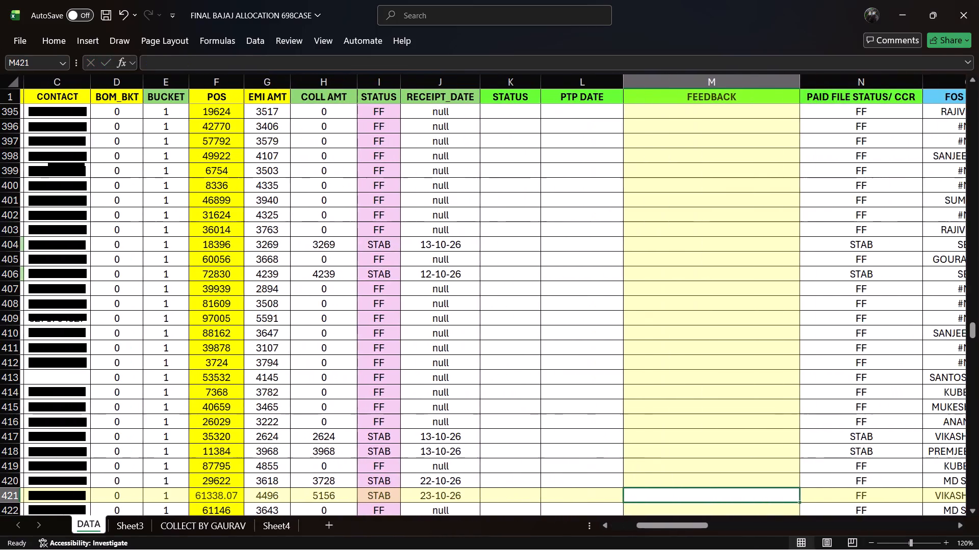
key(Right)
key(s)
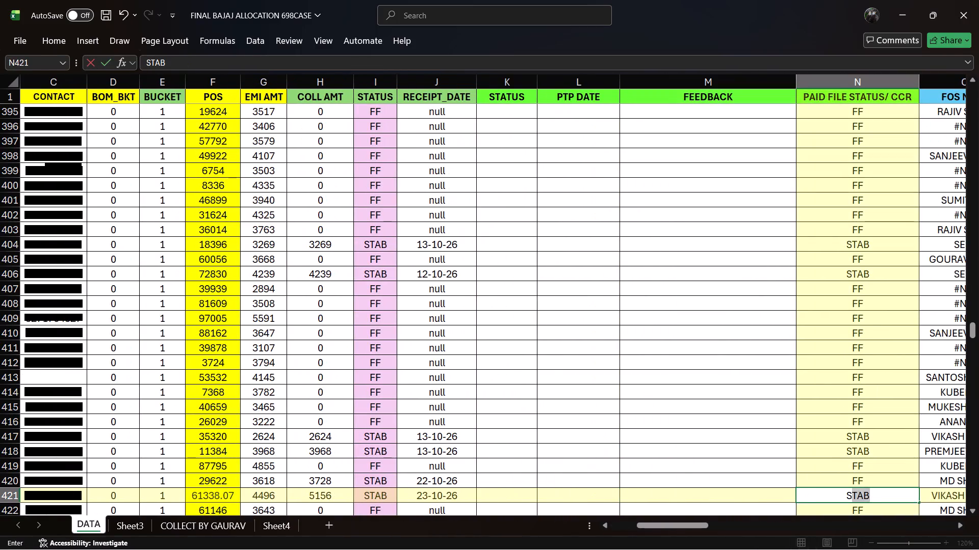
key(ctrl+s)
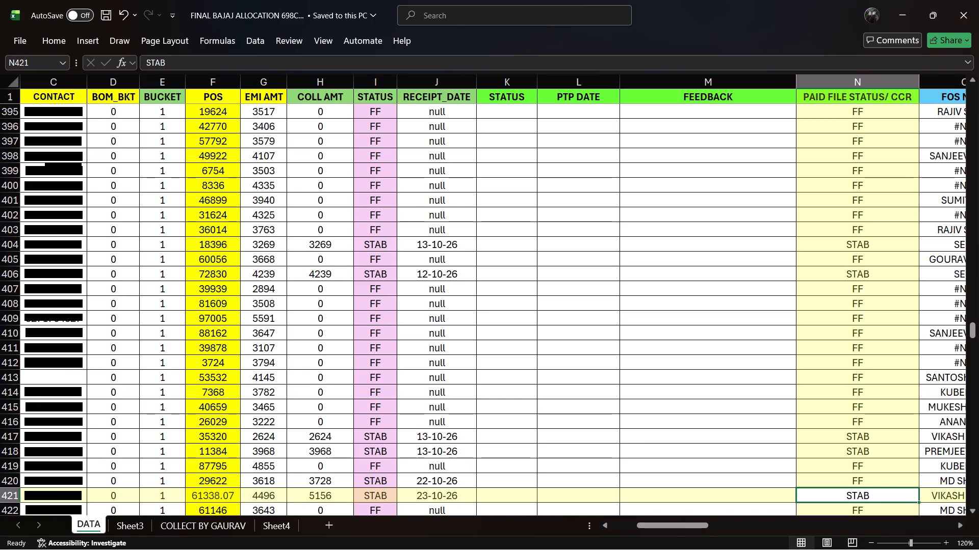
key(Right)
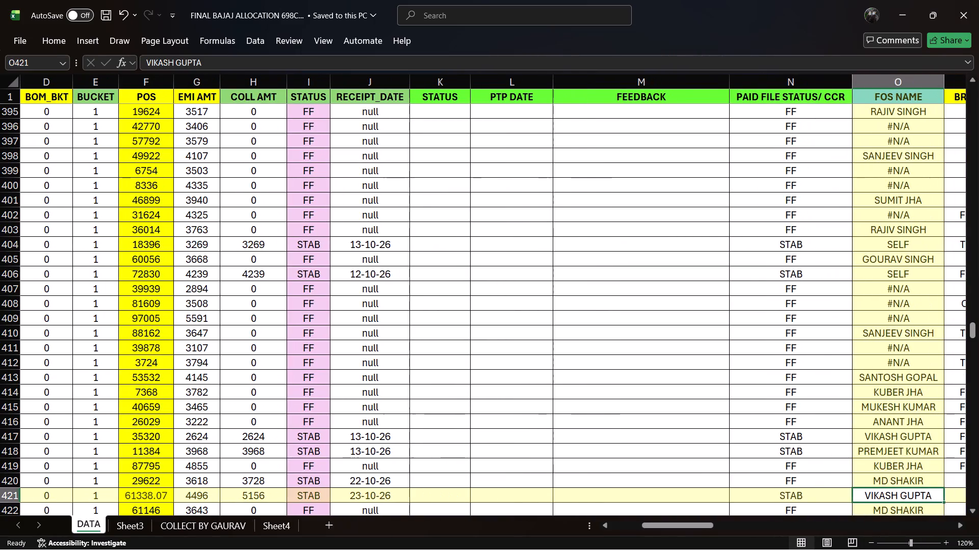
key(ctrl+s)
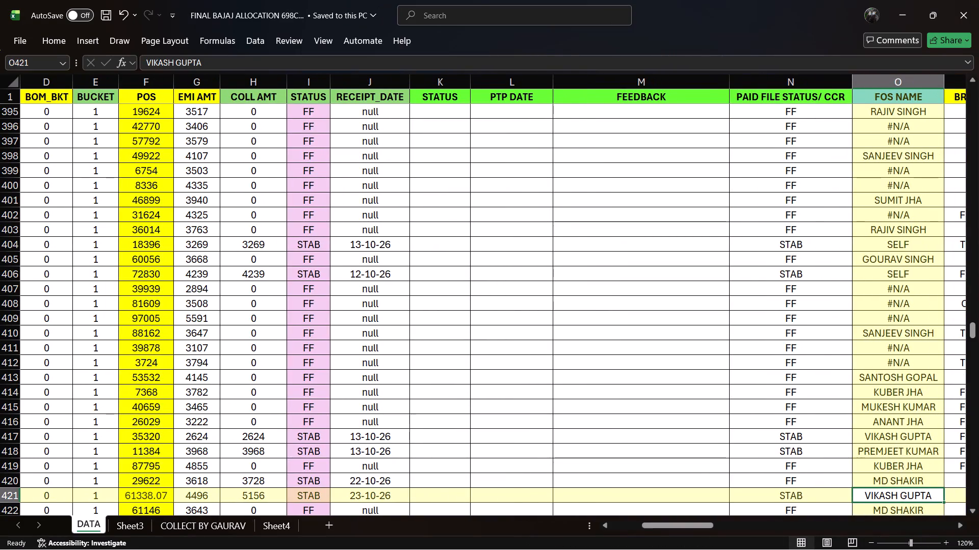
Search the DATA sheet for the next customer by name, first name Raj, and go to the matching account's AGREEMENT_NO in row 131.
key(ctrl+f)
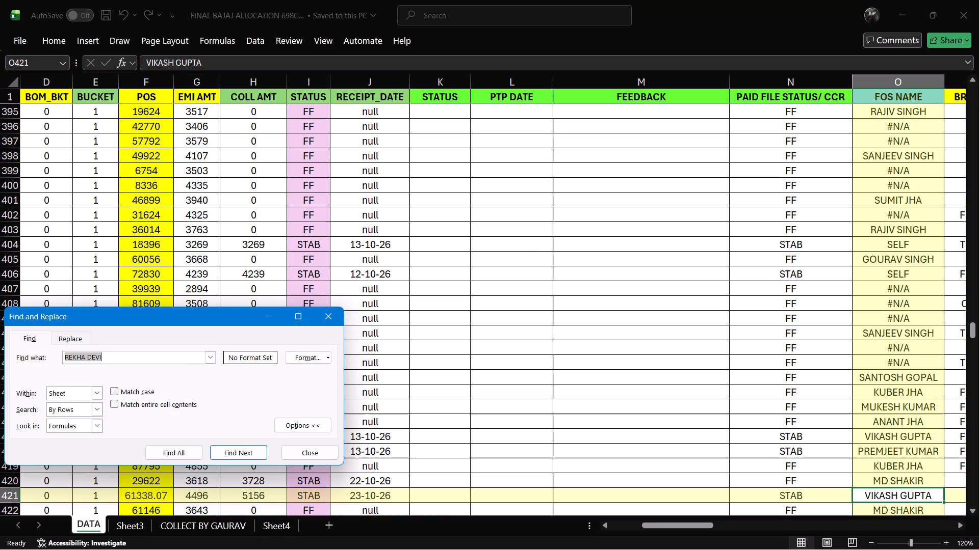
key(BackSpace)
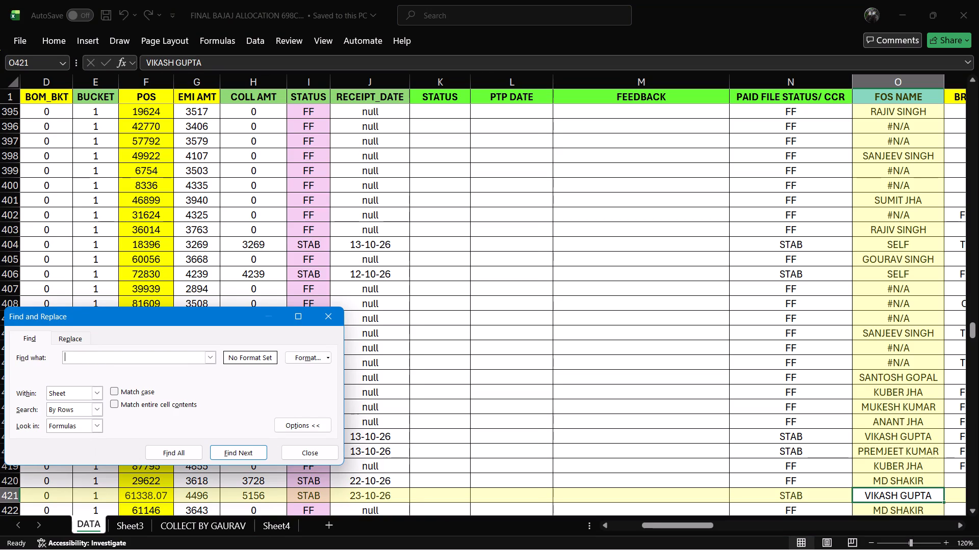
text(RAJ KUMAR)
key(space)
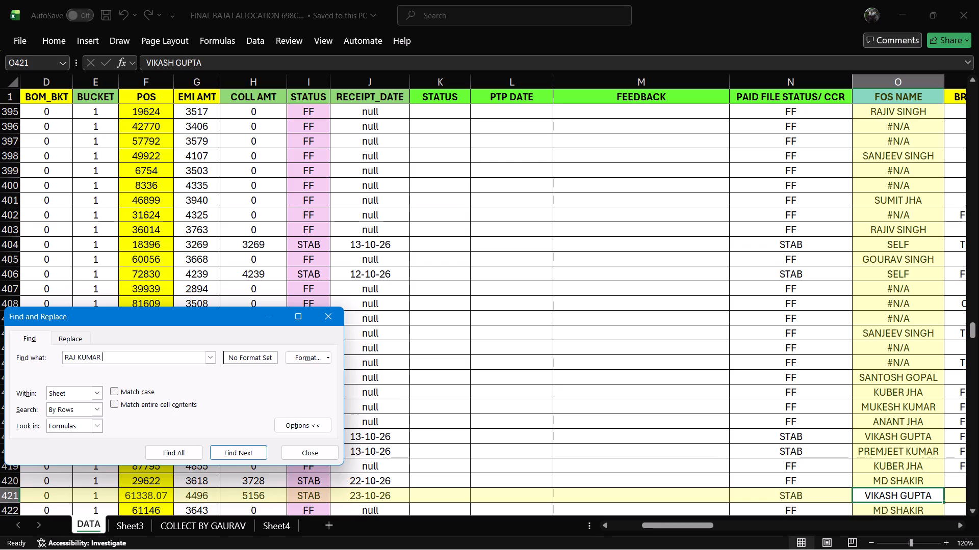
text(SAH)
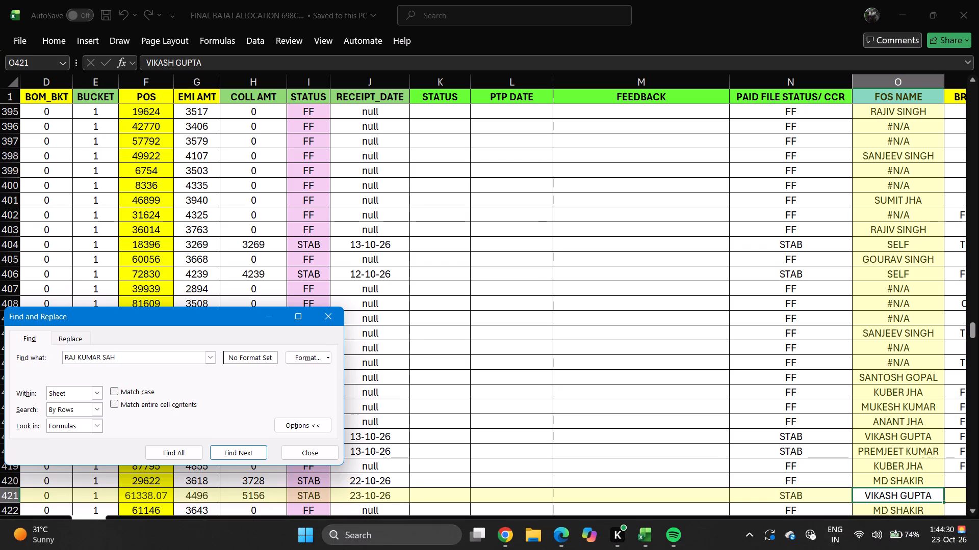
click(170, 450)
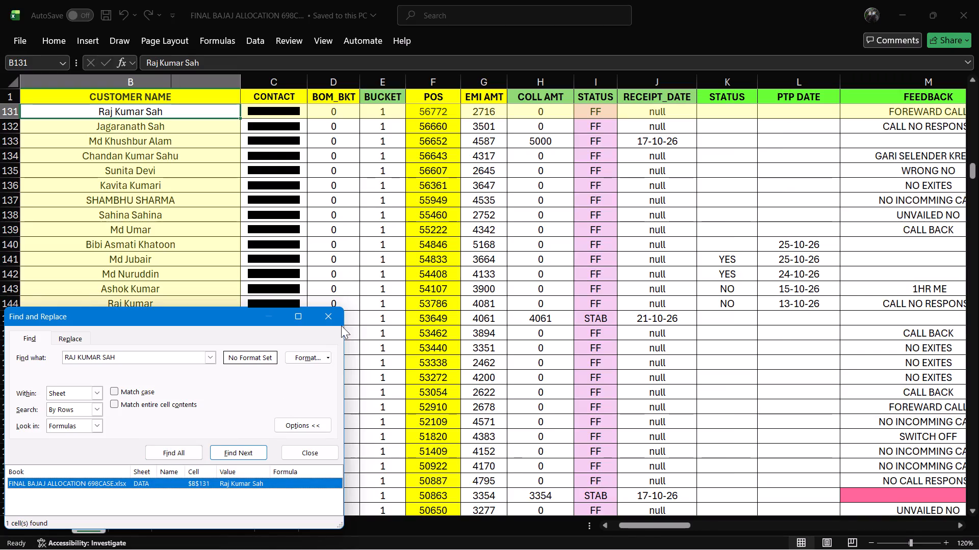
click(335, 312)
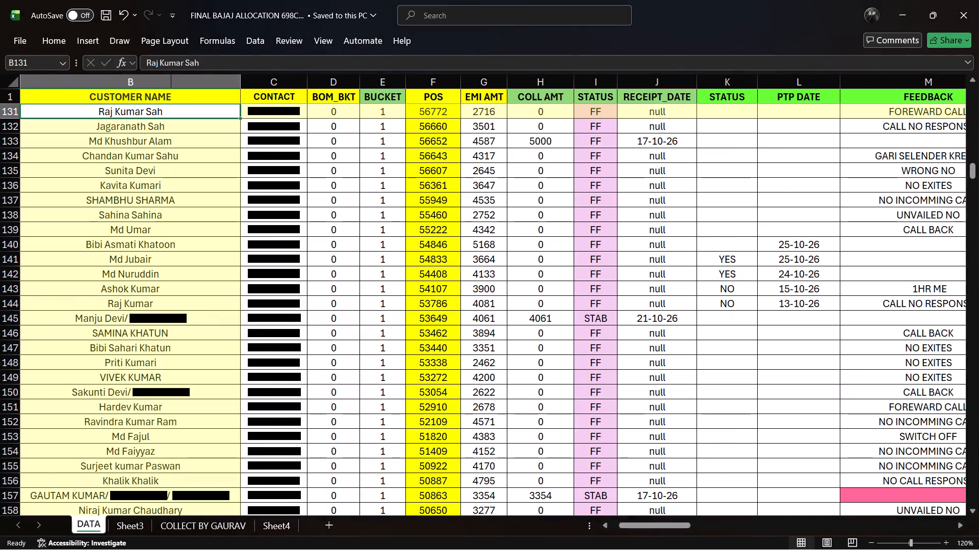
key(Left)
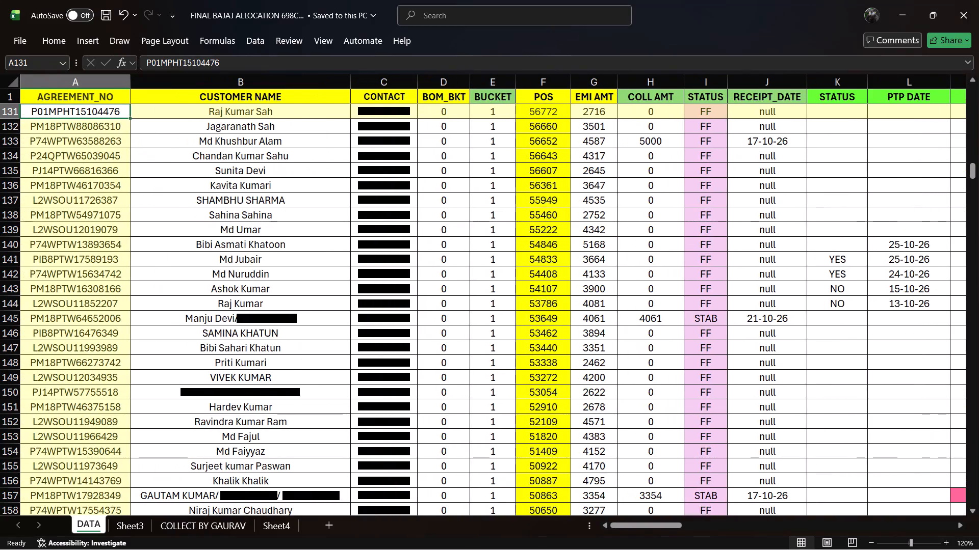
Set the row 131 account's COLL AMT to 2830.
key(Right)
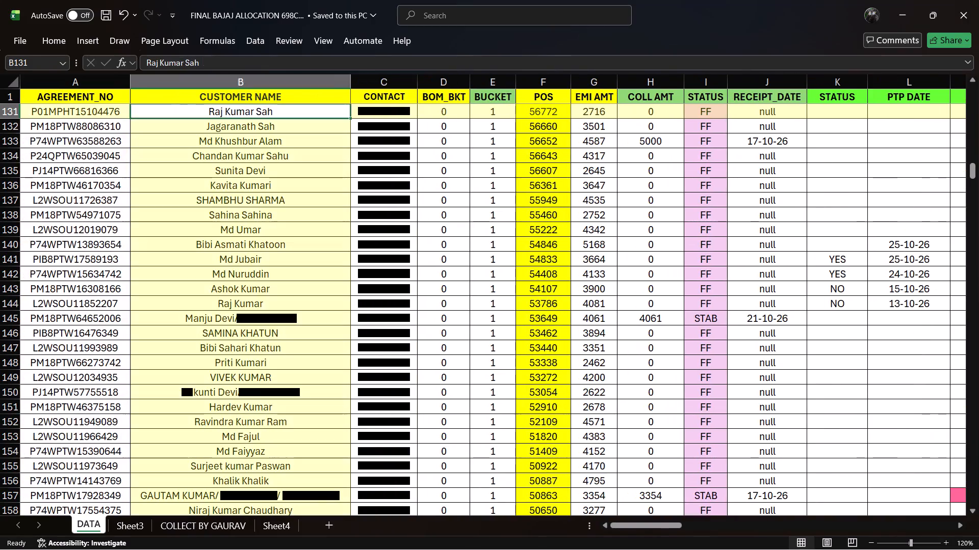
key(Right)
key(Right)
key(Right)
key(Right)
key(Right)
key(Right)
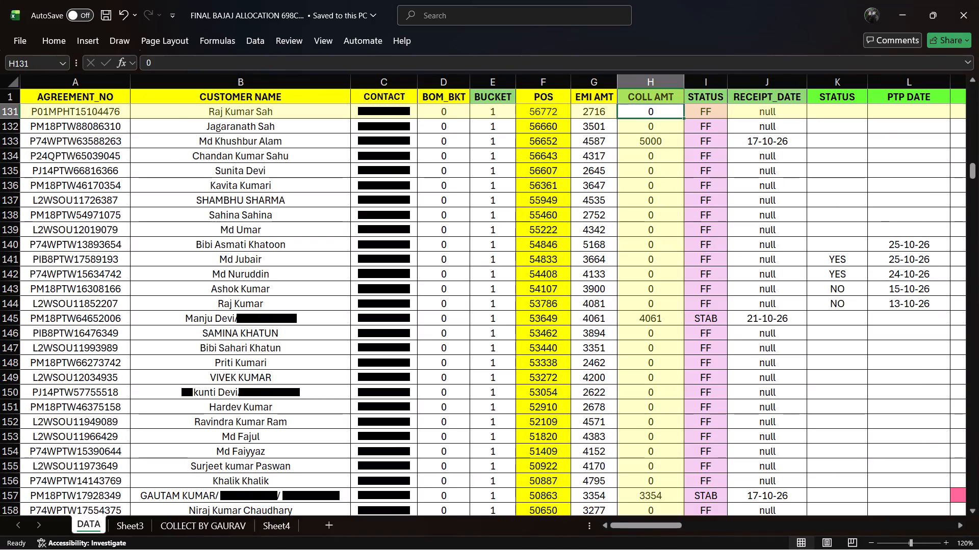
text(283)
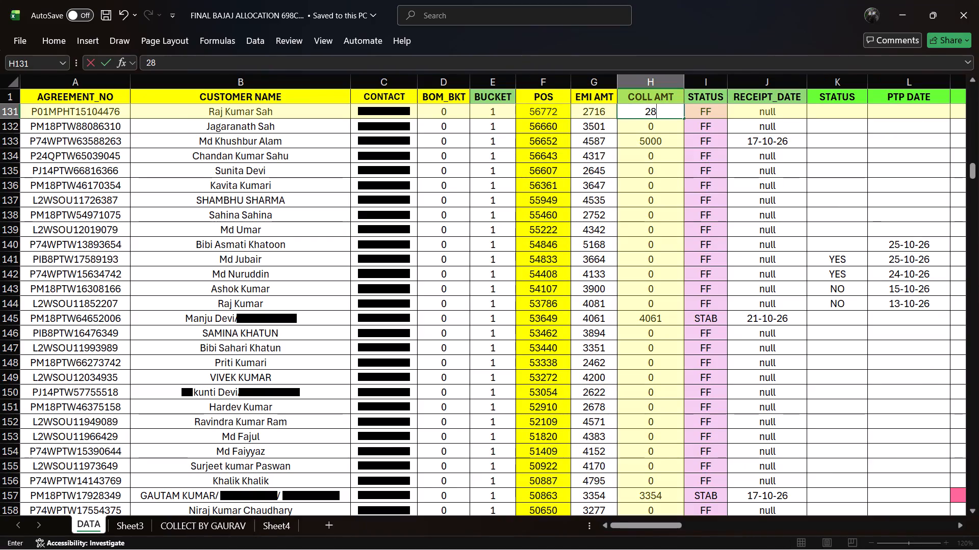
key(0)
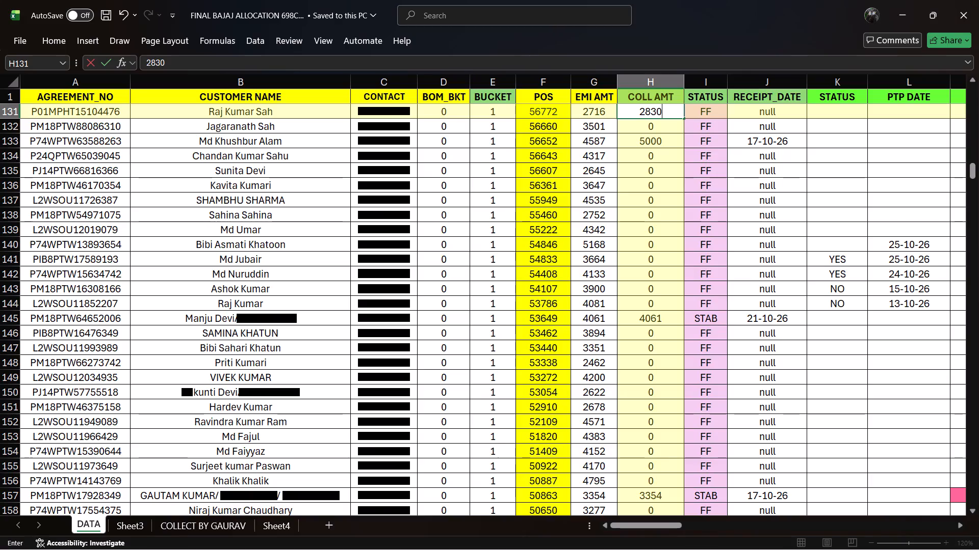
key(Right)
Set the row 131 account's STATUS to STAB and its RECEIPT_DATE to 23-10-26.
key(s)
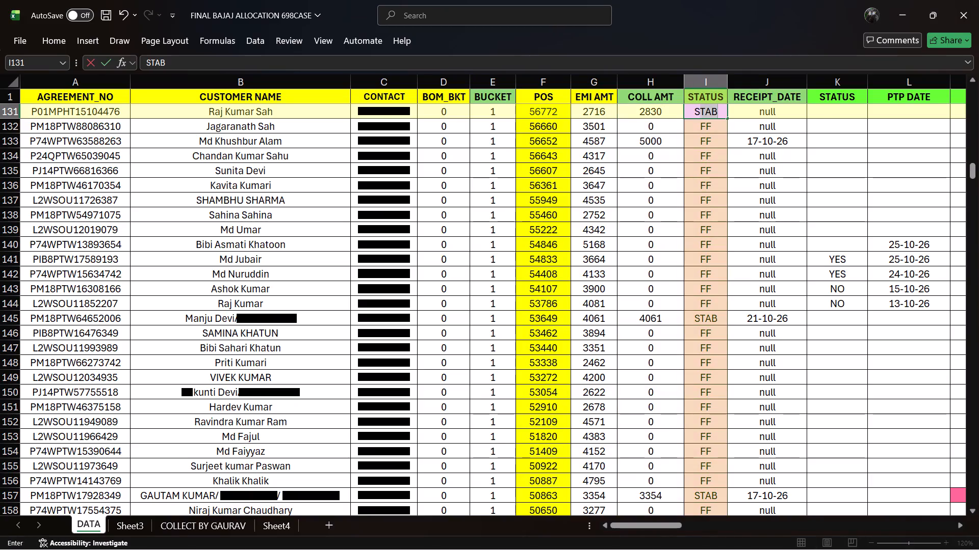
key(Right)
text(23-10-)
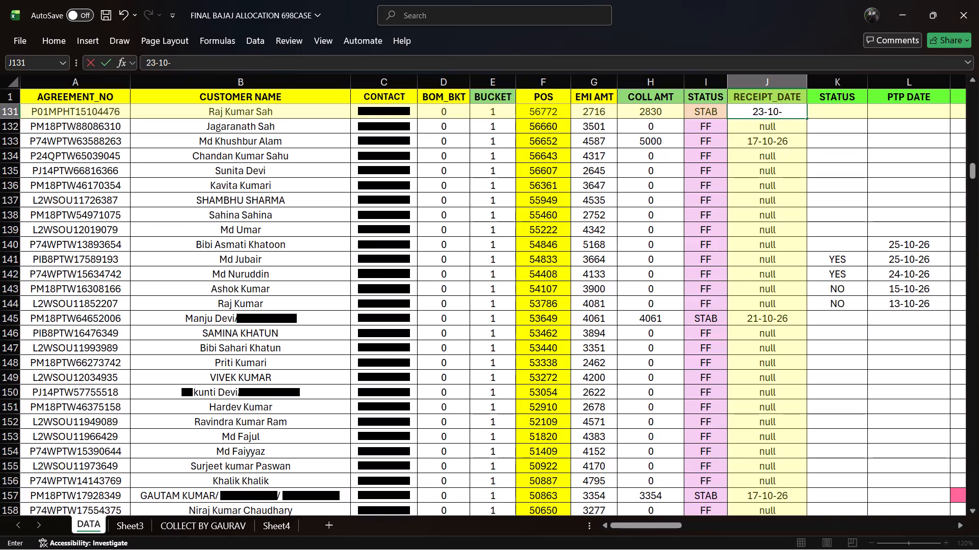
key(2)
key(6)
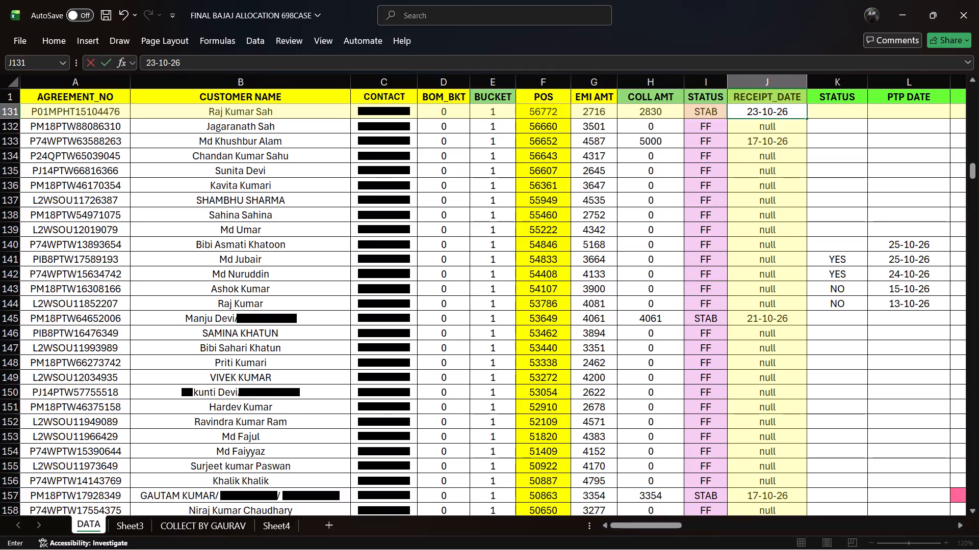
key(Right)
Clear the FEEDBACK entry of the row 131 account.
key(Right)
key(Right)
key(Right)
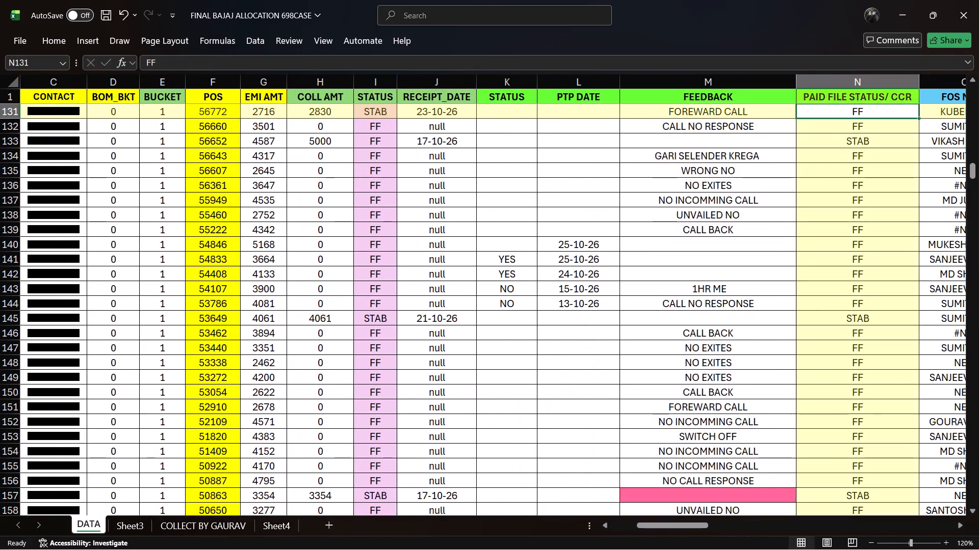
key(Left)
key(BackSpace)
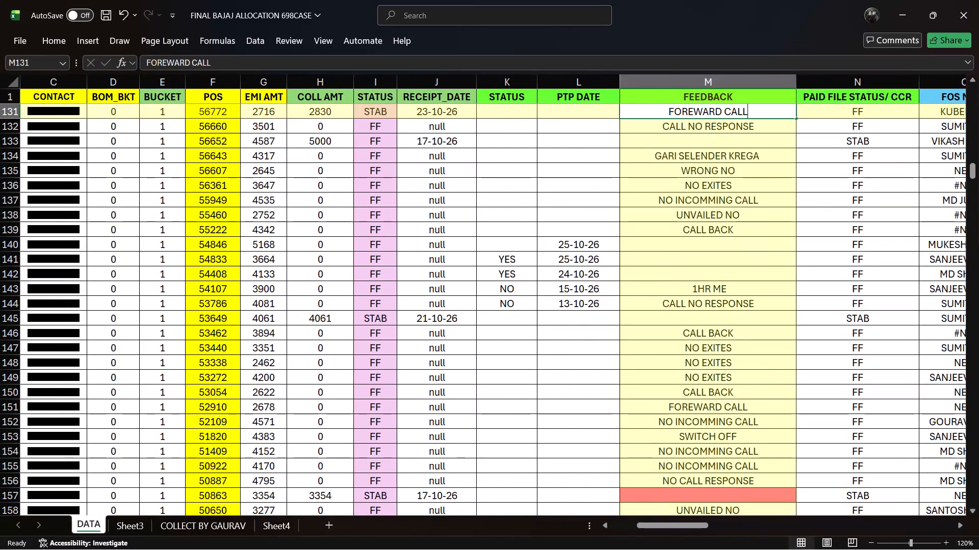
Set the row 131 account's PAID FILE STATUS/ CCR to STAB and save the workbook.
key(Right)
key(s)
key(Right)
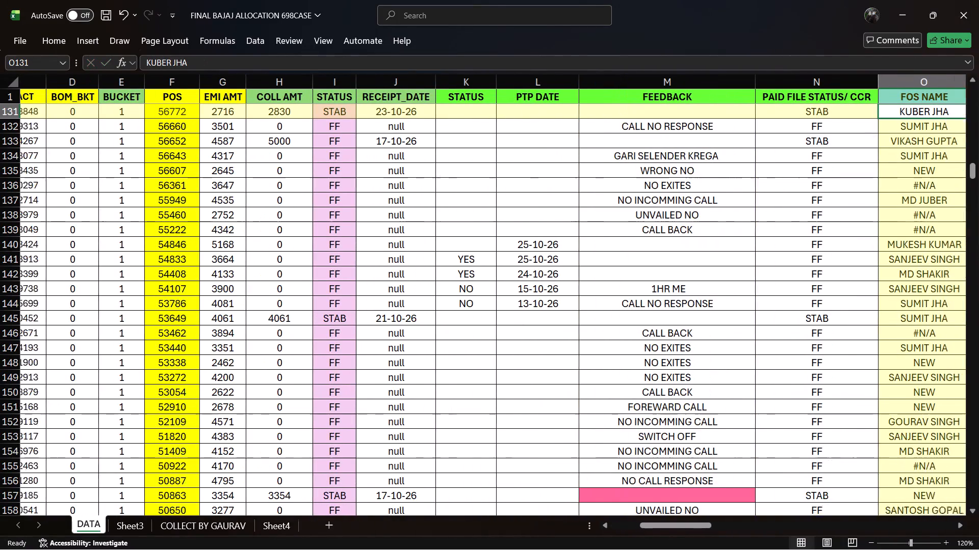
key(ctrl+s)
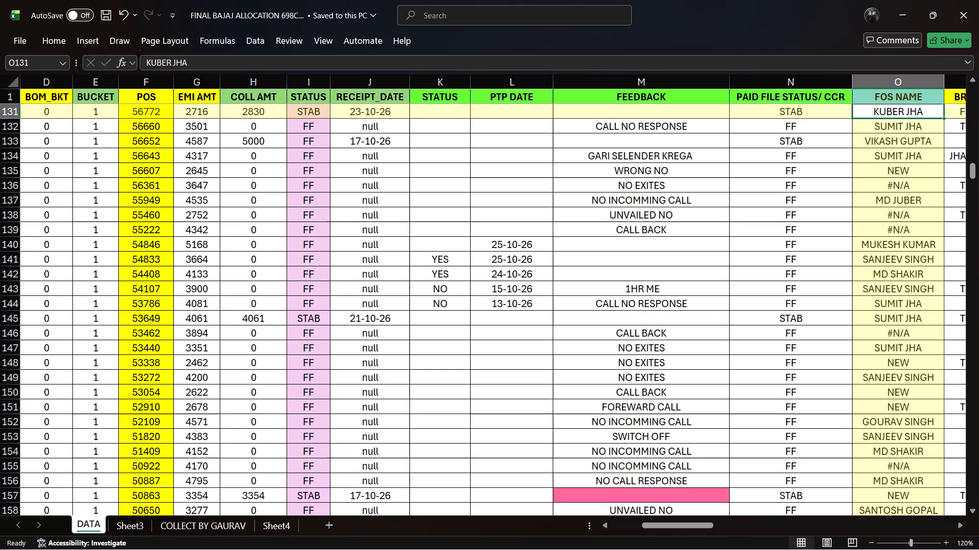
Return to the row 131 account's AGREEMENT_NO and save the workbook.
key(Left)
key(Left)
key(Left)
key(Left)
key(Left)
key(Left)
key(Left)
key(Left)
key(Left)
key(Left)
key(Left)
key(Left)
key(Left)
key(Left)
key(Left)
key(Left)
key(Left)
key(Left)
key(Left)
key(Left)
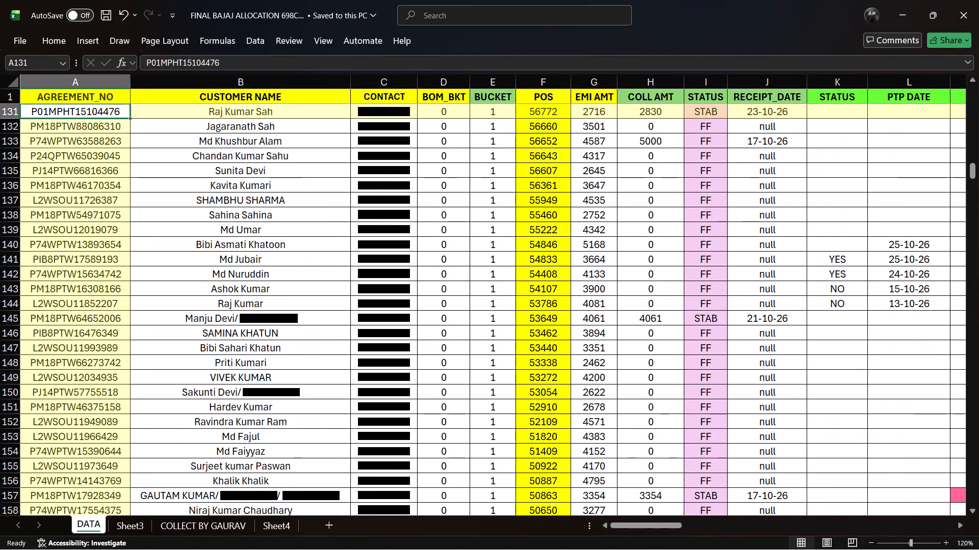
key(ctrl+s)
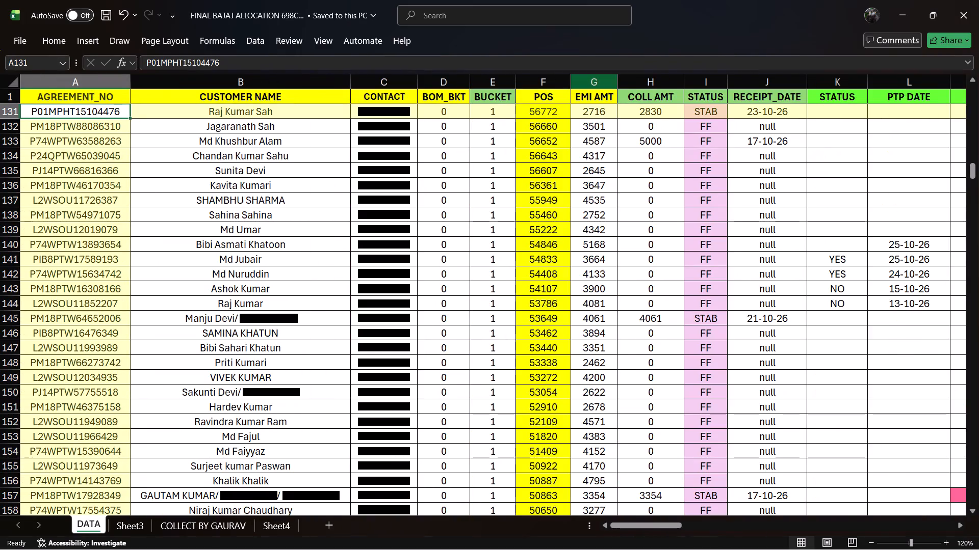
Filter the STATUS column beside COLL AMT to show only FF accounts, and select the whole filtered column to get its count.
click(700, 86)
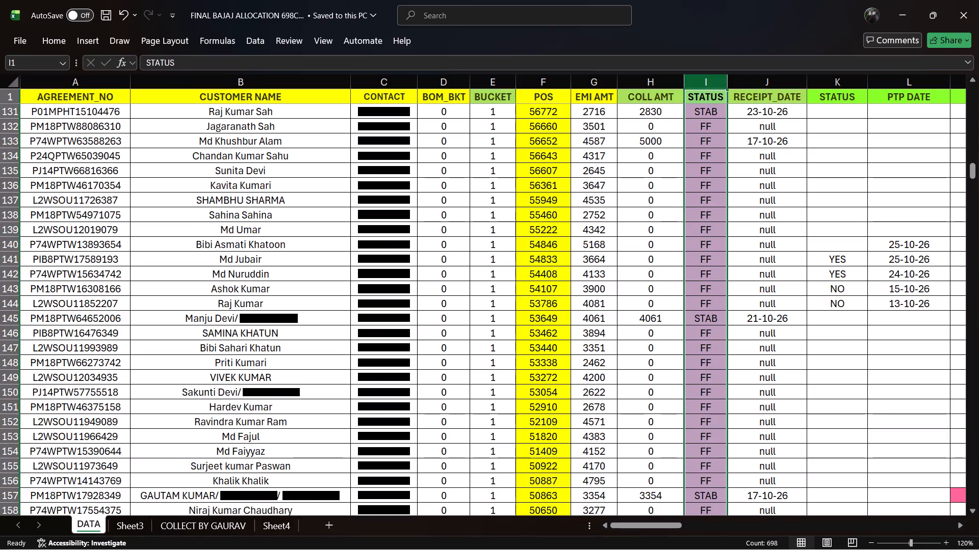
key(ctrl+shift+l)
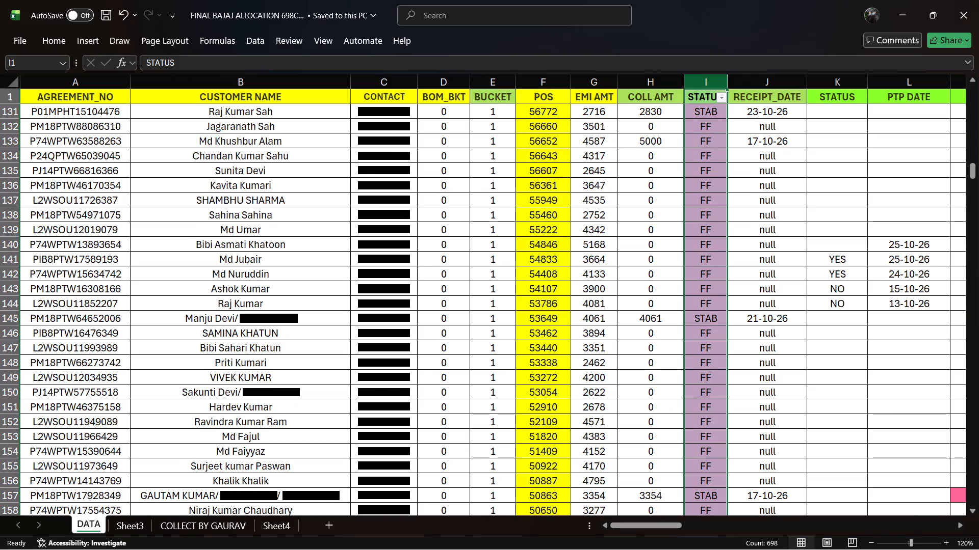
click(719, 99)
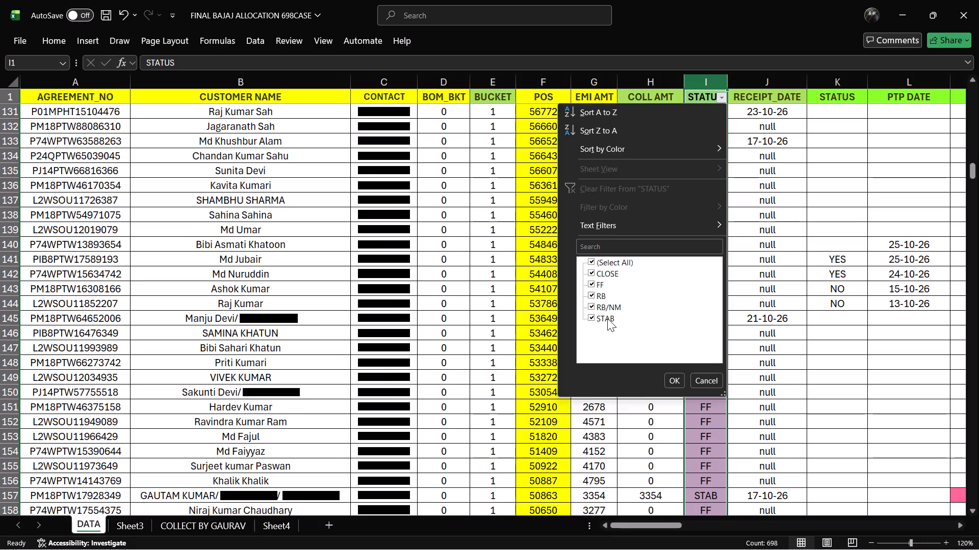
click(613, 262)
click(592, 286)
click(681, 378)
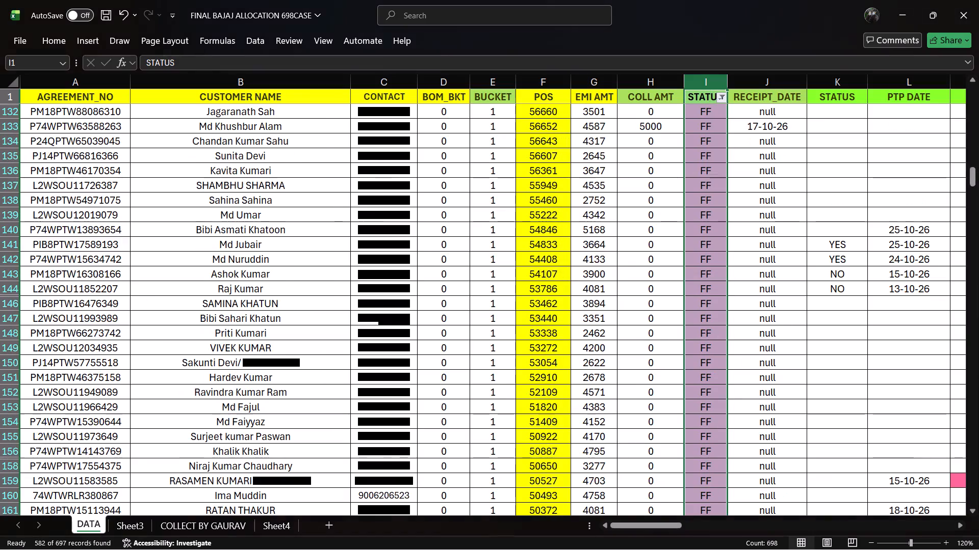
click(709, 77)
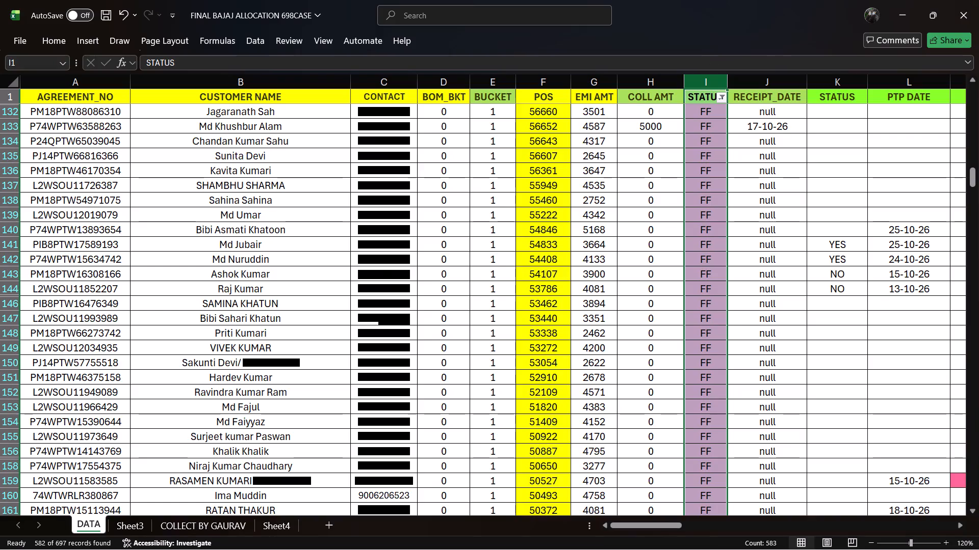
Add RB, RB/NM and STAB to the FF filter on the STATUS column beside COLL AMT, and select the column to get its count.
click(724, 99)
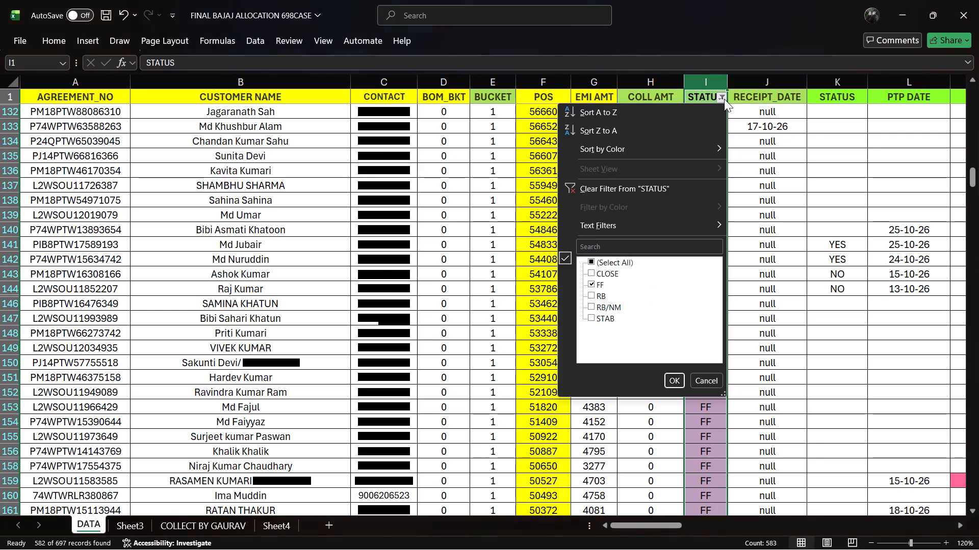
click(596, 296)
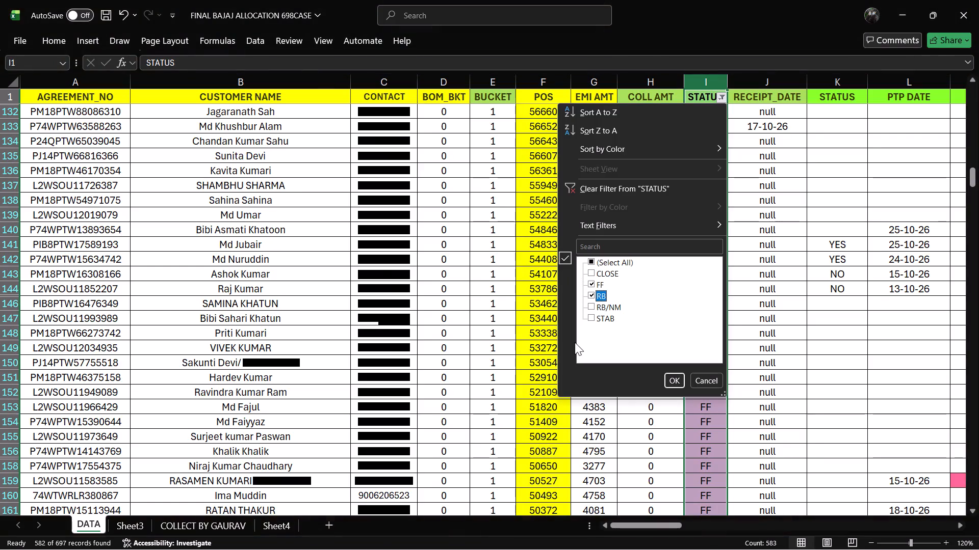
click(596, 306)
click(596, 320)
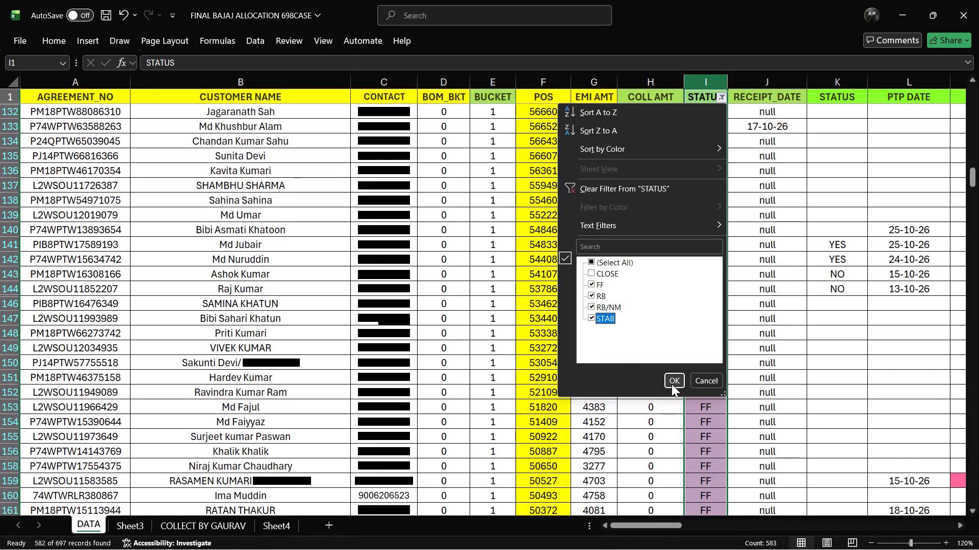
click(672, 384)
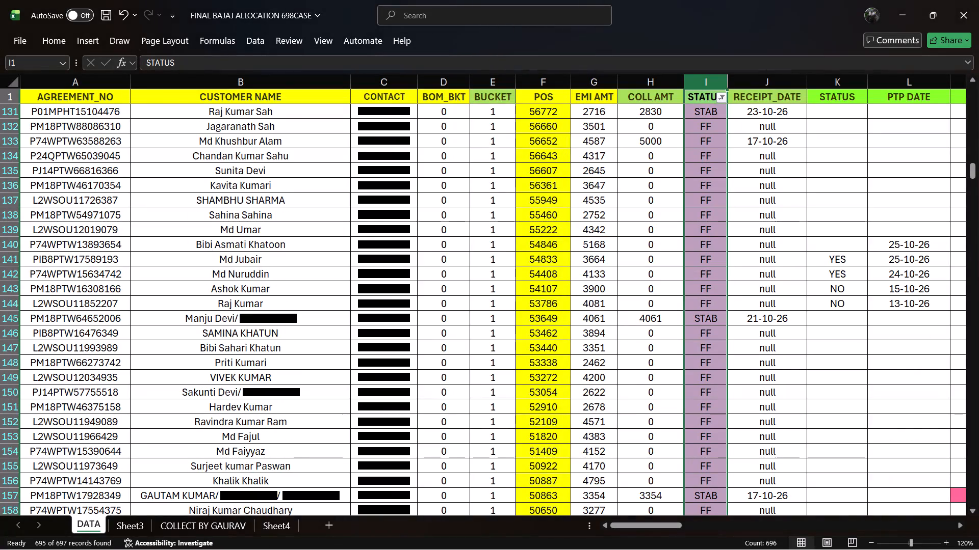
click(714, 82)
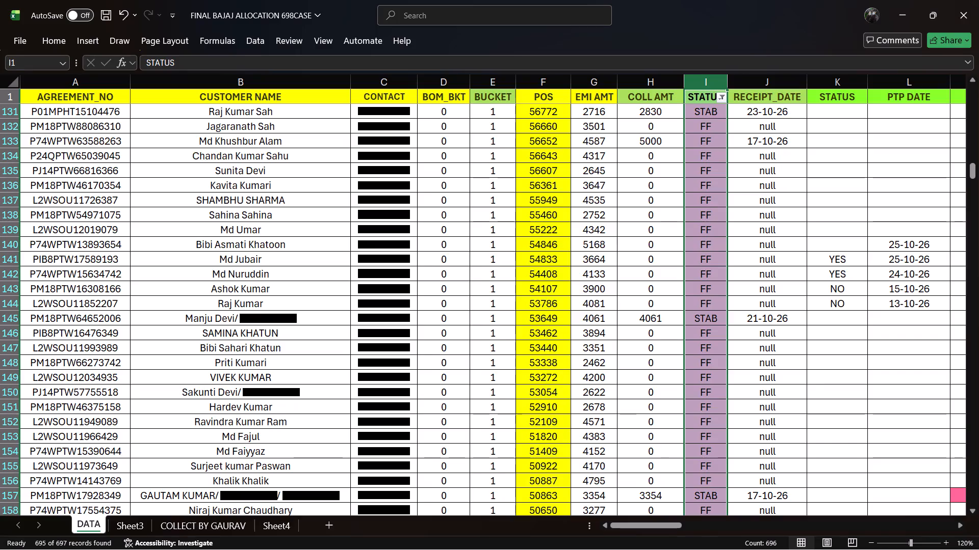
Exclude FF from the STATUS filter beside COLL AMT, keeping RB, RB/NM and STAB, and select the column to get its count.
click(721, 100)
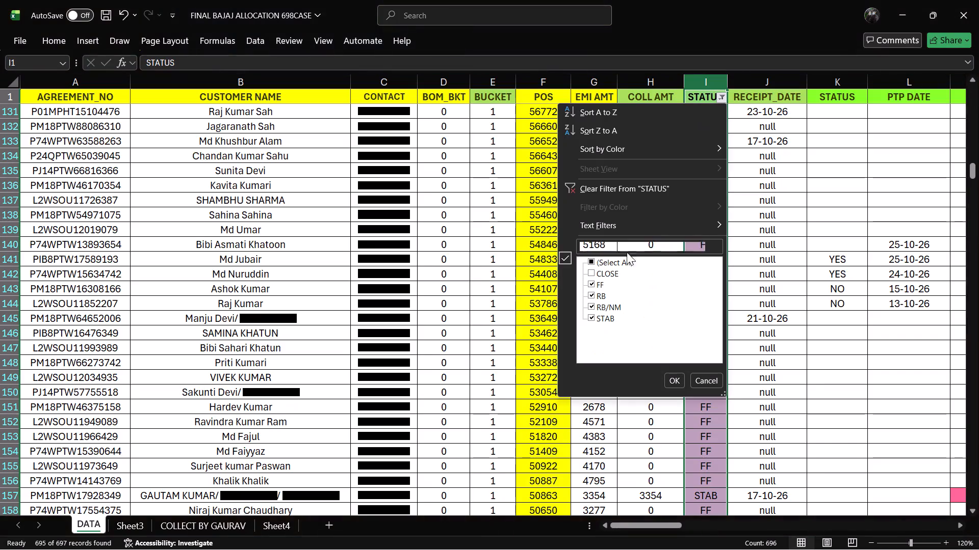
click(608, 288)
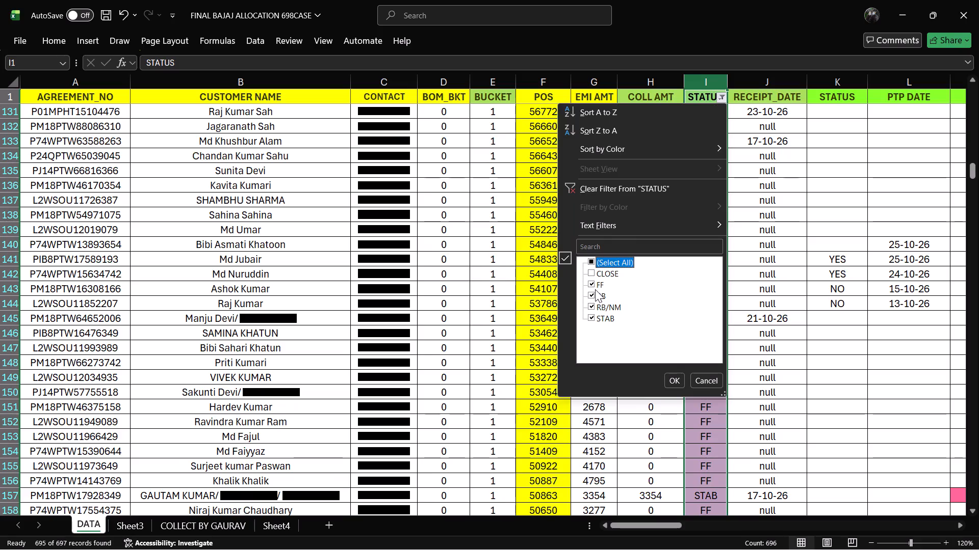
click(593, 289)
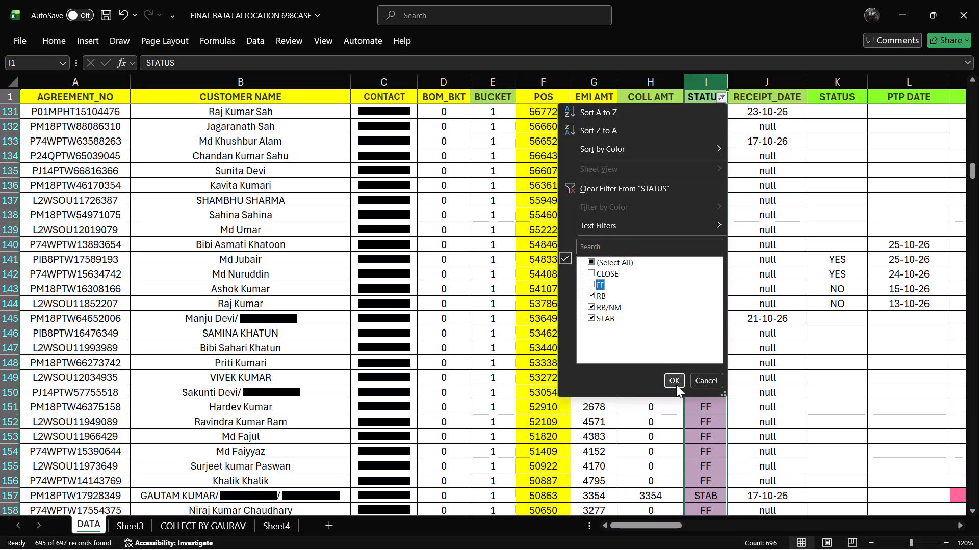
click(679, 384)
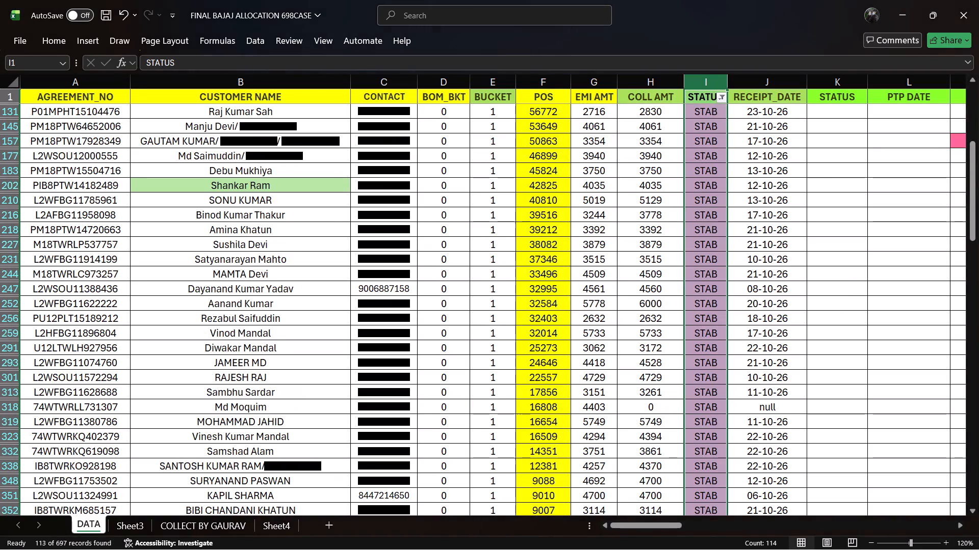
click(704, 77)
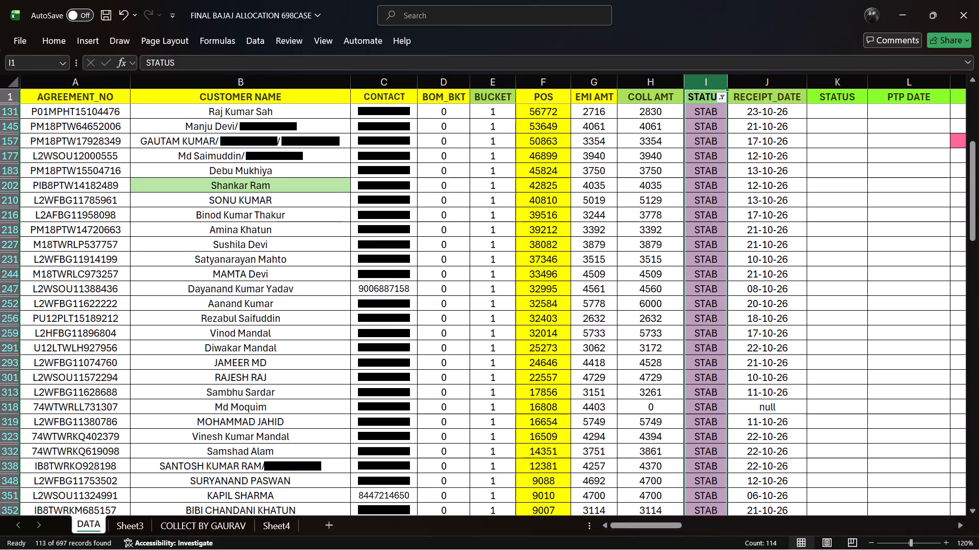
Remove the filter from the STATUS column beside COLL AMT so all accounts are shown.
click(722, 100)
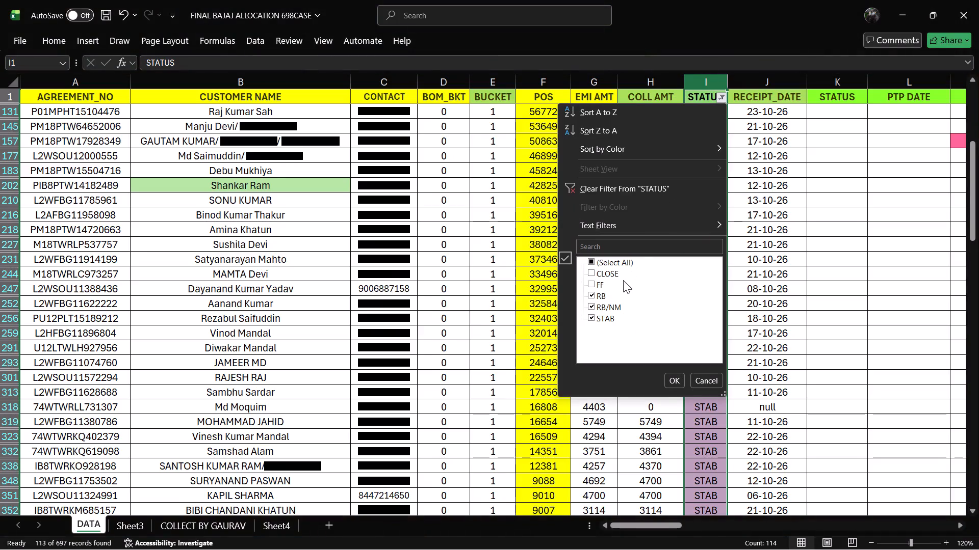
click(793, 236)
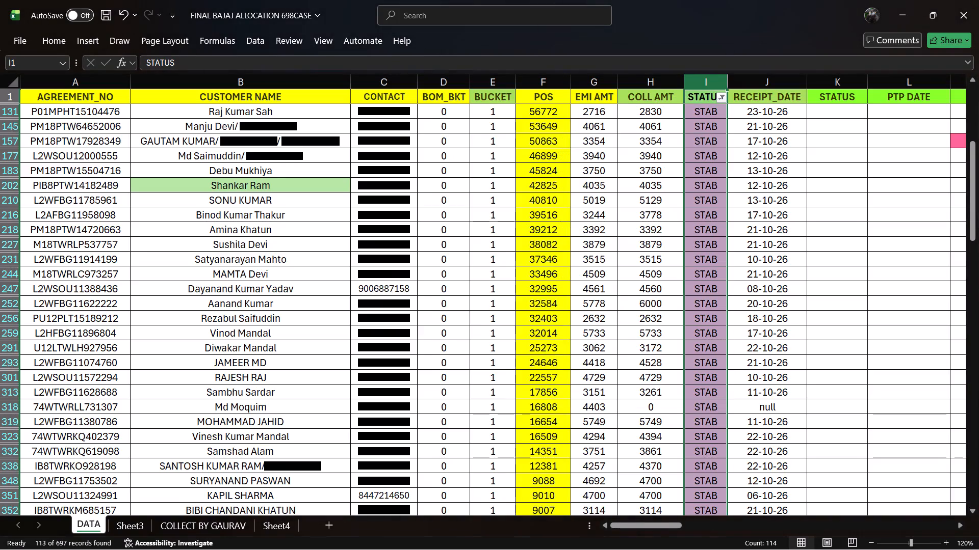
key(ctrl+shift+l)
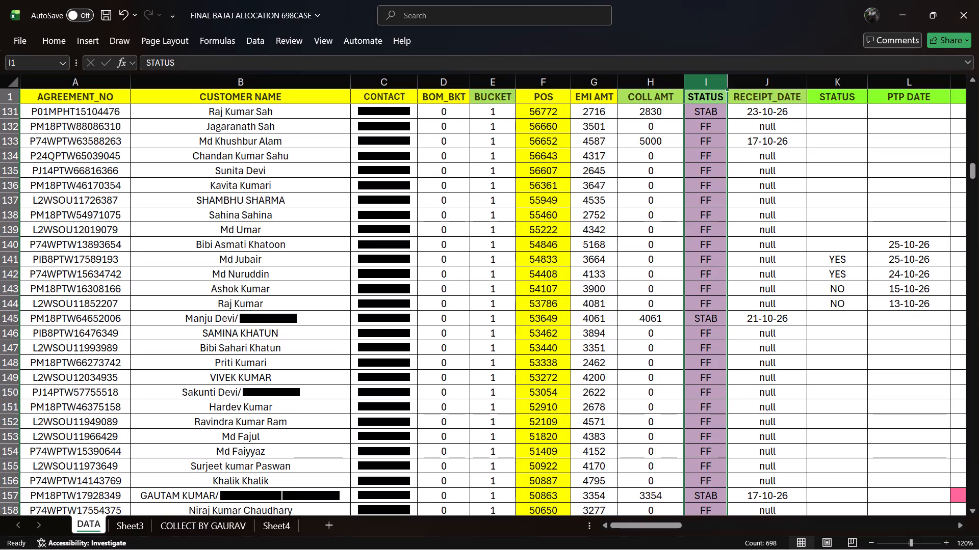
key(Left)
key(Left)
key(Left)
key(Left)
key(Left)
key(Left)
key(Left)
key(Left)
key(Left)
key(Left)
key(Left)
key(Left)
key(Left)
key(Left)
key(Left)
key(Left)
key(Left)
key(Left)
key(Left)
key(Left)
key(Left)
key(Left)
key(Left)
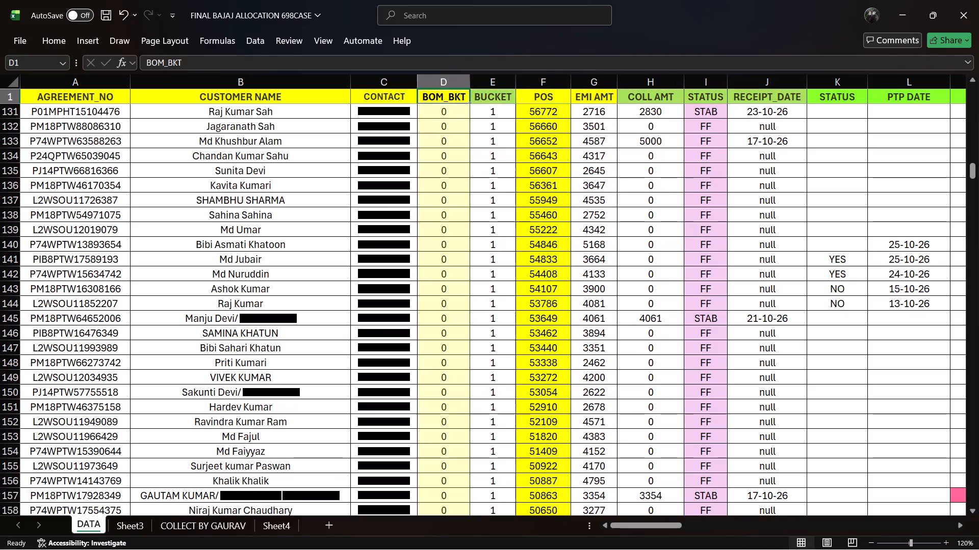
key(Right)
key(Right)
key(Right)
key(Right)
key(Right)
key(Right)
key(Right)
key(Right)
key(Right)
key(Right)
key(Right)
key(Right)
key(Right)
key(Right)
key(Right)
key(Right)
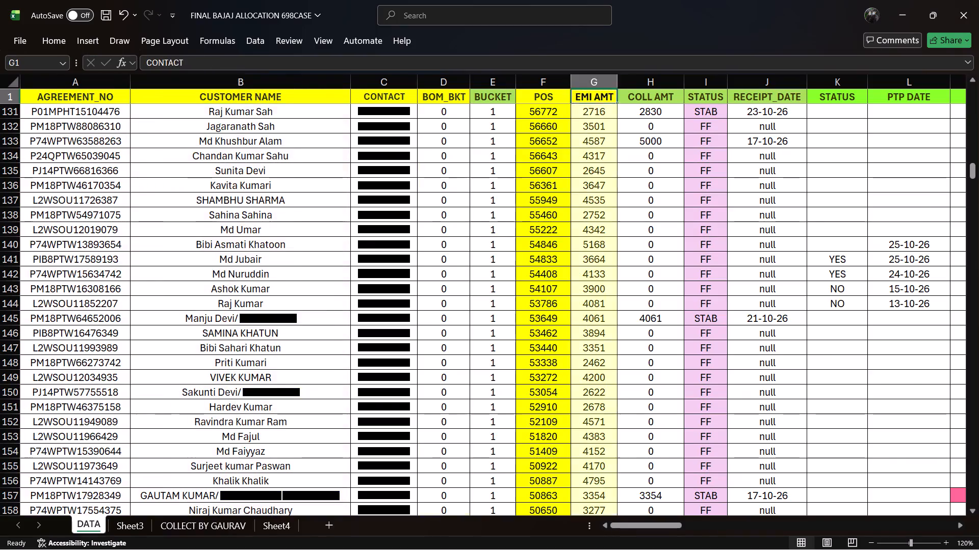
Return to the AGREEMENT_NO header, select the whole DATA sheet and turn on filters for all header columns.
key(Left)
key(Left)
key(Left)
key(Left)
key(Left)
key(Left)
key(Left)
key(Left)
key(Left)
key(Left)
key(Left)
key(Left)
key(Left)
key(Left)
key(Left)
key(Left)
key(Left)
key(Left)
key(Left)
key(Left)
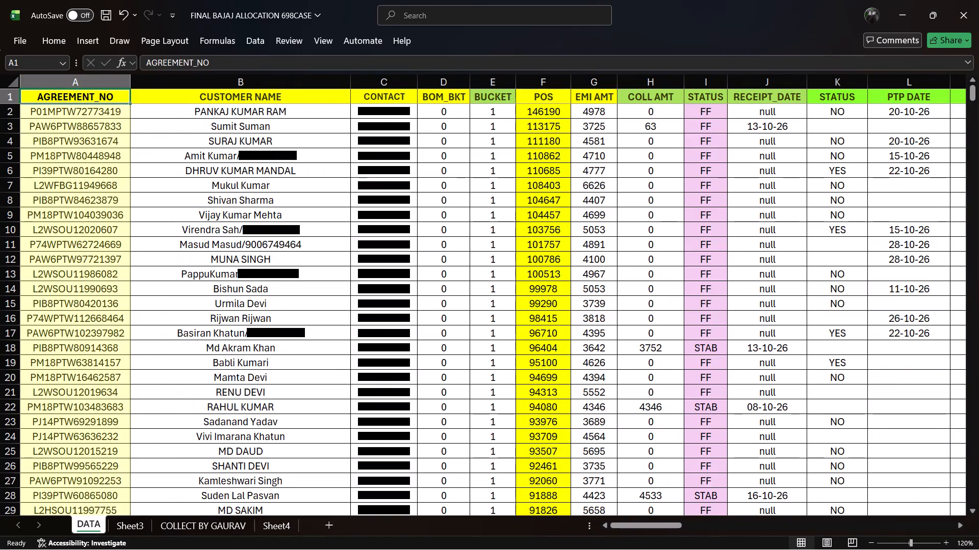
click(9, 81)
key(ctrl+shift+l)
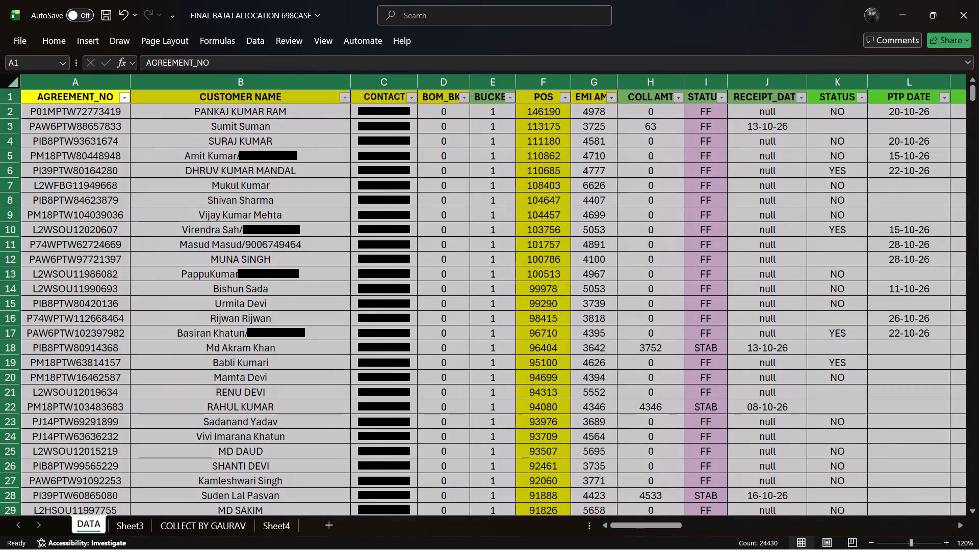
Filter the BOM_BKT column to exclude 0, keeping only the accounts with 1 and 2.
click(470, 104)
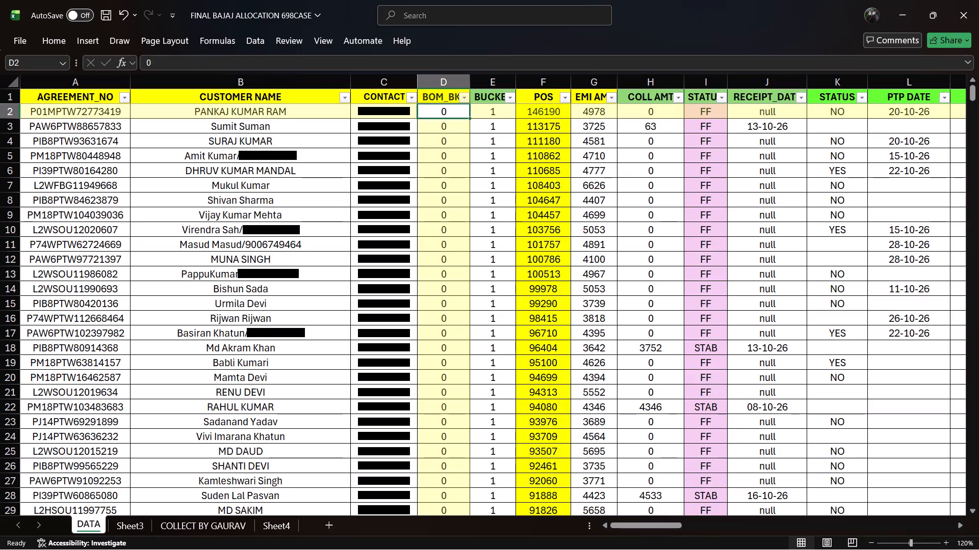
click(470, 102)
click(352, 274)
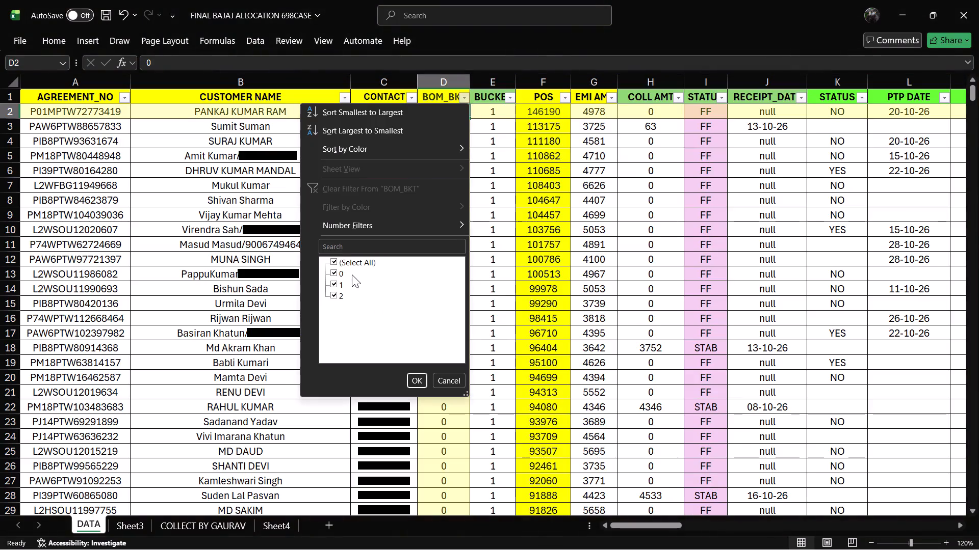
click(332, 277)
click(425, 383)
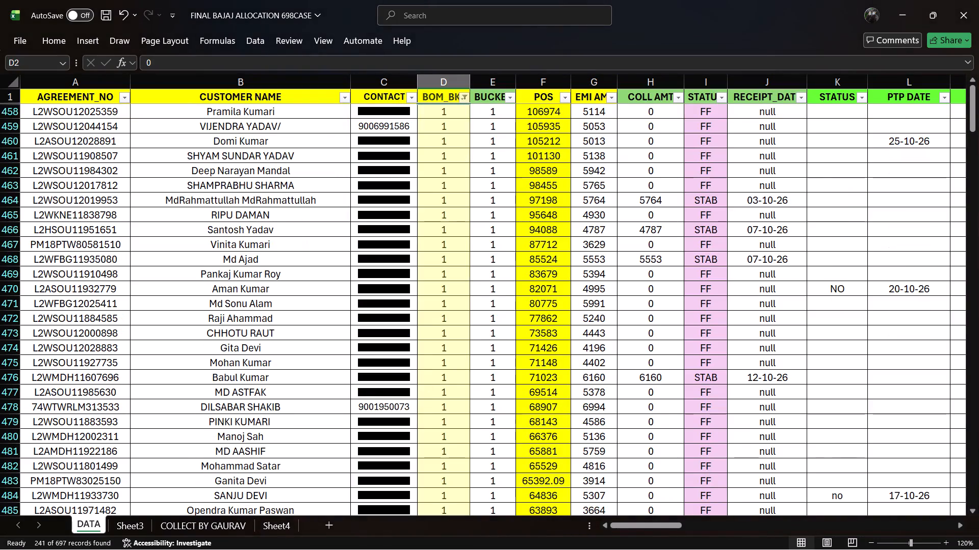
Review the filtered BOM_BKT 1 and 2 accounts down the STATUS column beside PTP DATE, through to row 627.
key(Down)
key(Down)
key(Down)
key(Down)
key(Down)
key(Down)
key(Down)
key(Down)
key(Down)
key(Down)
key(Down)
key(Down)
key(Down)
key(Right)
key(Right)
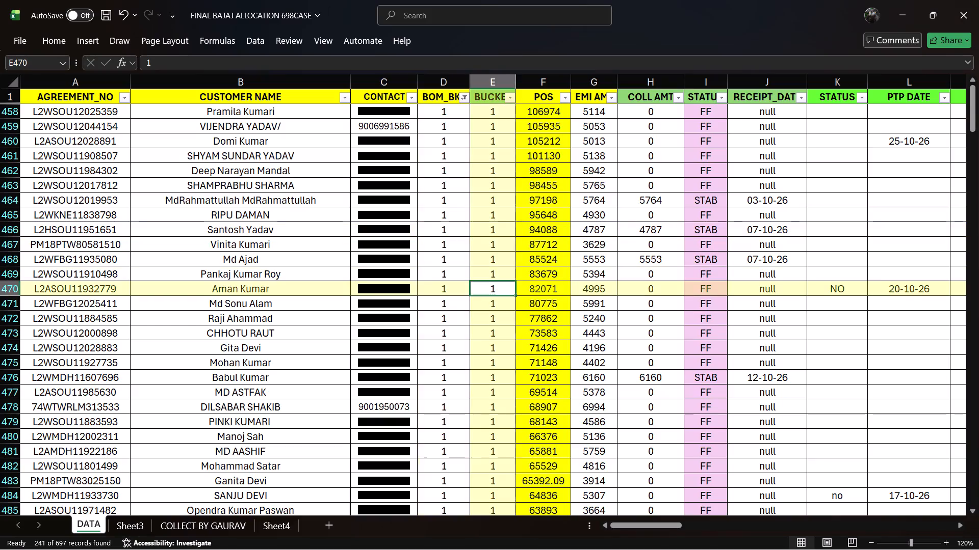
key(Right)
key(Right)
key(Right)
key(Right)
key(Right)
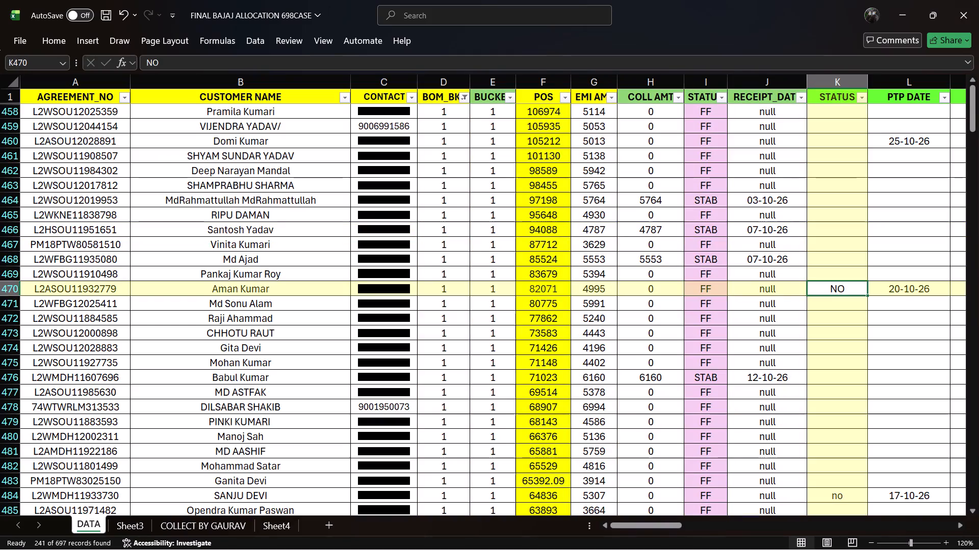
key(Down)
key(Down)
key(Down)
key(Down)
key(Down)
key(Down)
key(Down)
key(Down)
key(Down)
key(Down)
key(Down)
key(Down)
key(Down)
key(Down)
key(Down)
key(Down)
key(Down)
key(Down)
key(Down)
key(Down)
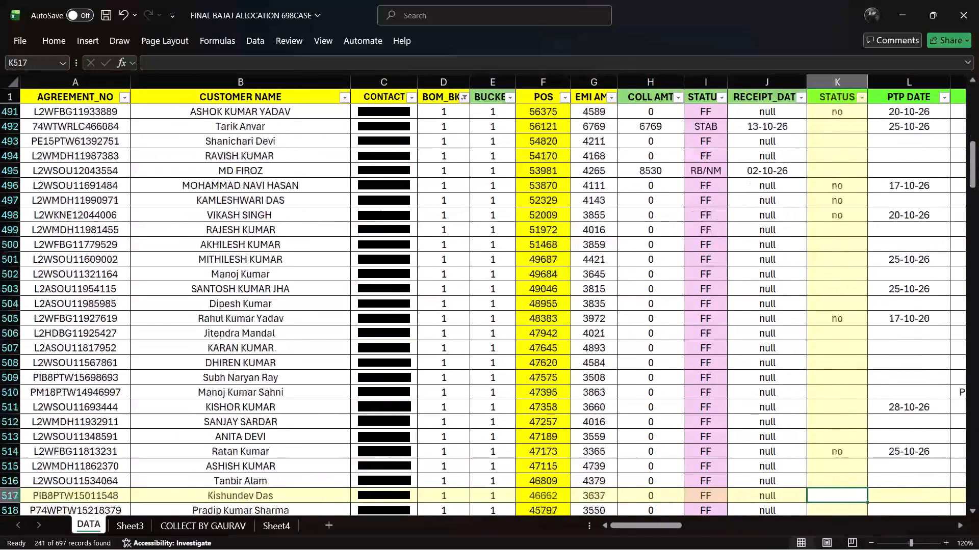
key(Down)
key(Down)
key(Down)
key(Down)
key(Down)
key(Down)
key(Down)
key(Down)
key(Down)
key(Down)
key(Down)
key(Down)
key(Down)
key(Down)
key(Down)
key(Down)
key(Down)
key(Down)
key(Down)
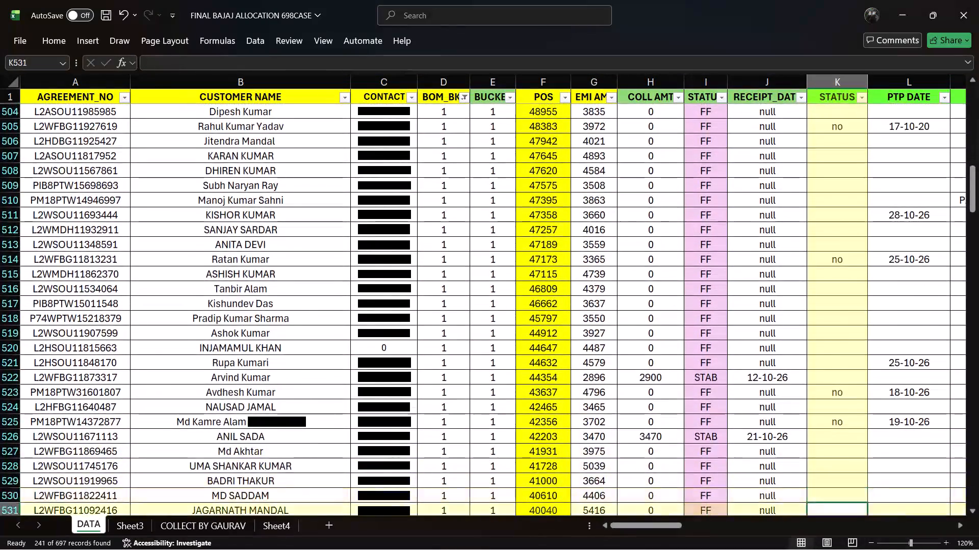
key(Down)
key(Down)
key(Down)
key(Down)
key(Down)
key(Down)
key(Down)
key(Down)
key(Down)
key(Down)
key(Down)
key(Down)
key(Down)
key(Down)
key(Down)
key(Down)
key(Down)
key(Down)
key(Down)
key(Down)
key(Down)
key(Down)
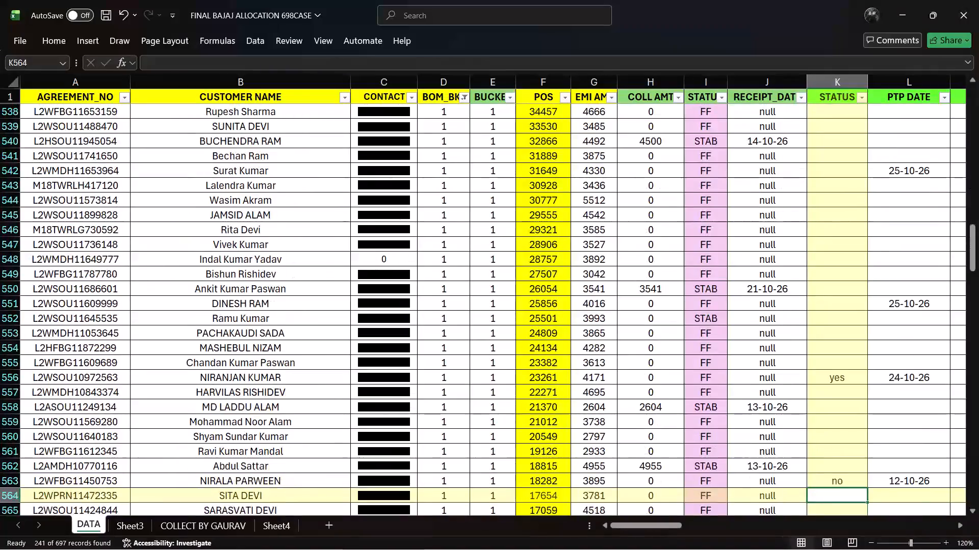
key(Down)
key(Down)
key(Down)
key(Down)
key(Down)
key(Down)
key(Down)
key(Down)
key(Down)
key(Down)
key(Down)
key(Down)
key(Down)
key(Down)
key(Down)
key(Down)
key(Down)
key(Down)
key(Down)
key(Down)
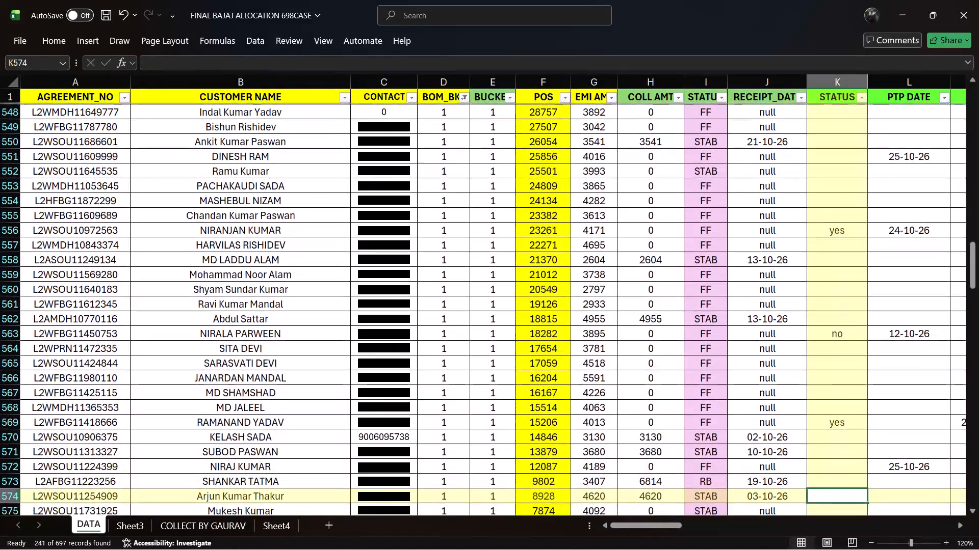
key(Down)
key(Down)
key(Down)
key(Down)
key(Down)
key(Down)
key(Down)
key(Down)
key(Down)
key(Down)
key(Down)
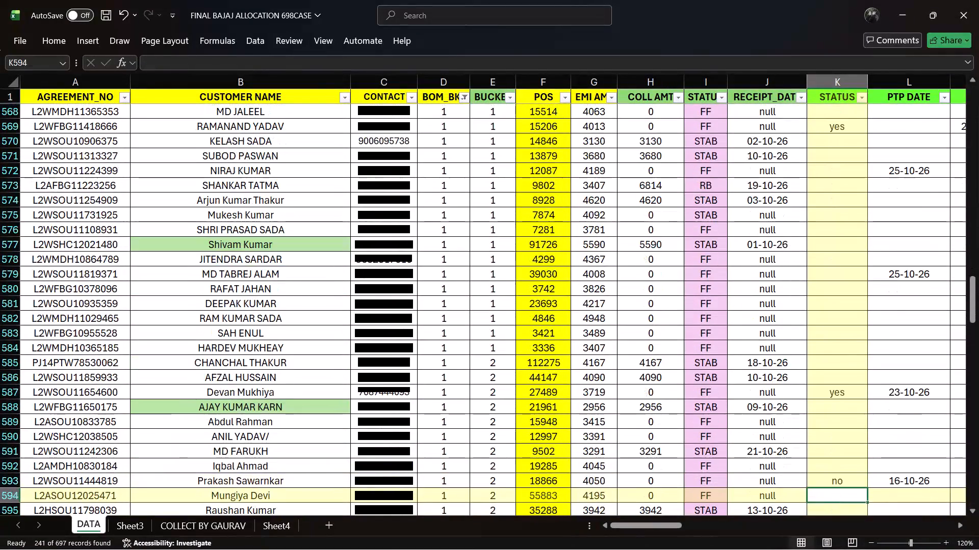
key(Down)
key(Down)
key(Down)
key(Down)
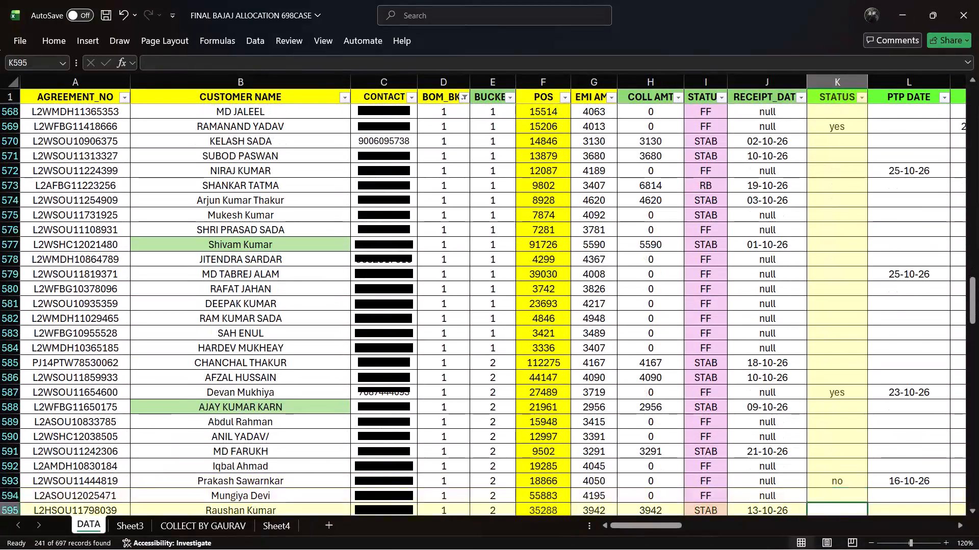
key(Down)
key(Down)
key(Down)
key(Down)
key(Down)
key(Down)
key(Down)
key(Down)
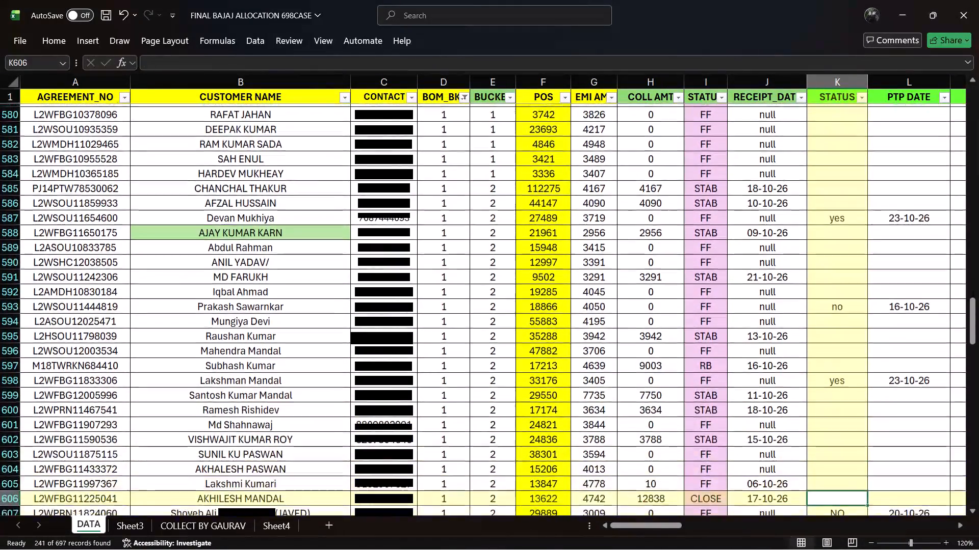
key(Down)
key(Down)
key(Down)
key(Down)
key(Down)
key(Down)
key(Down)
key(Down)
key(Down)
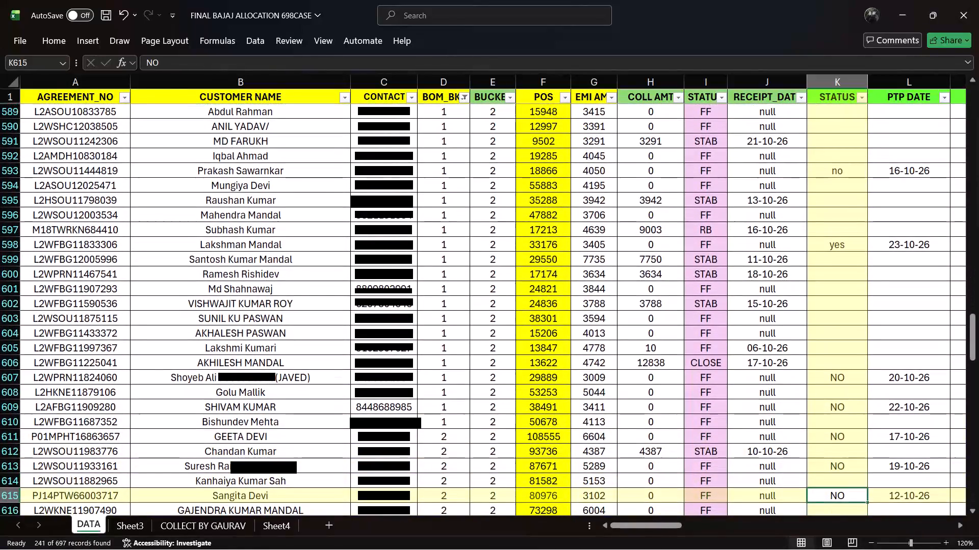
key(Down)
key(Down)
key(Down)
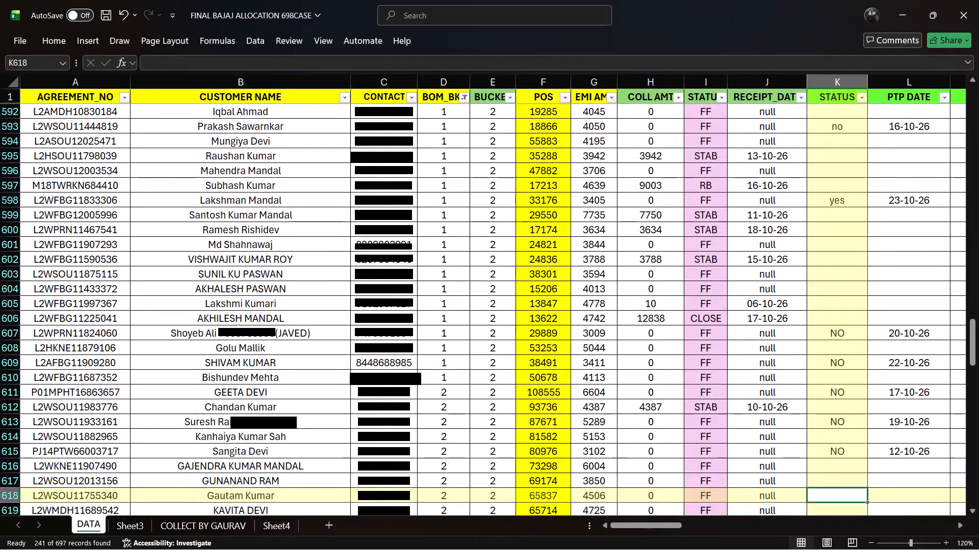
key(Down)
key(Down)
key(Down)
key(Down)
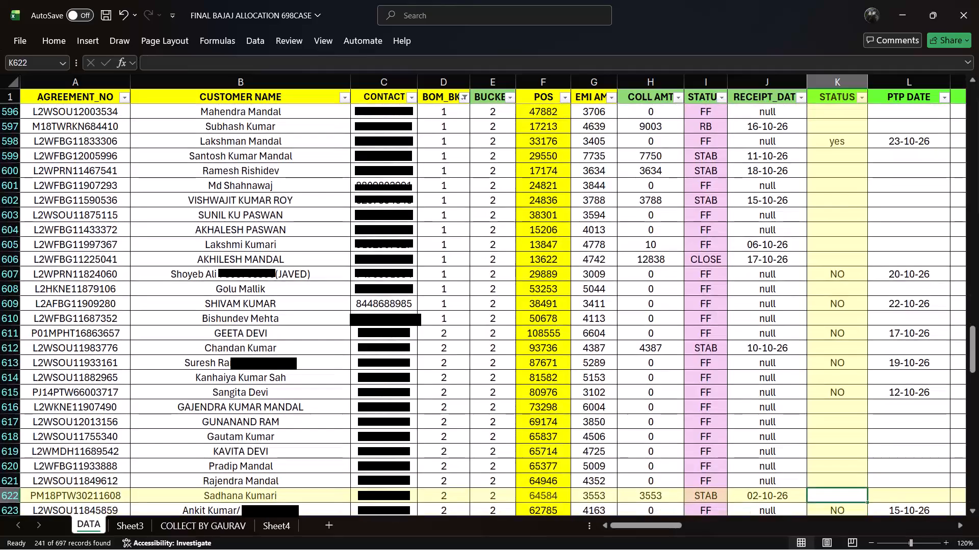
key(Down)
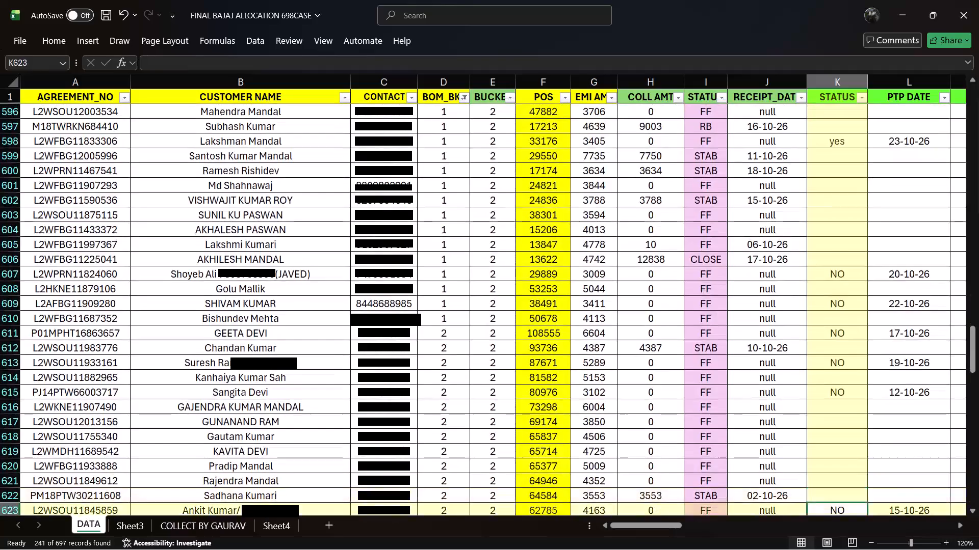
key(Down)
key(Down)
key(Down)
key(Down)
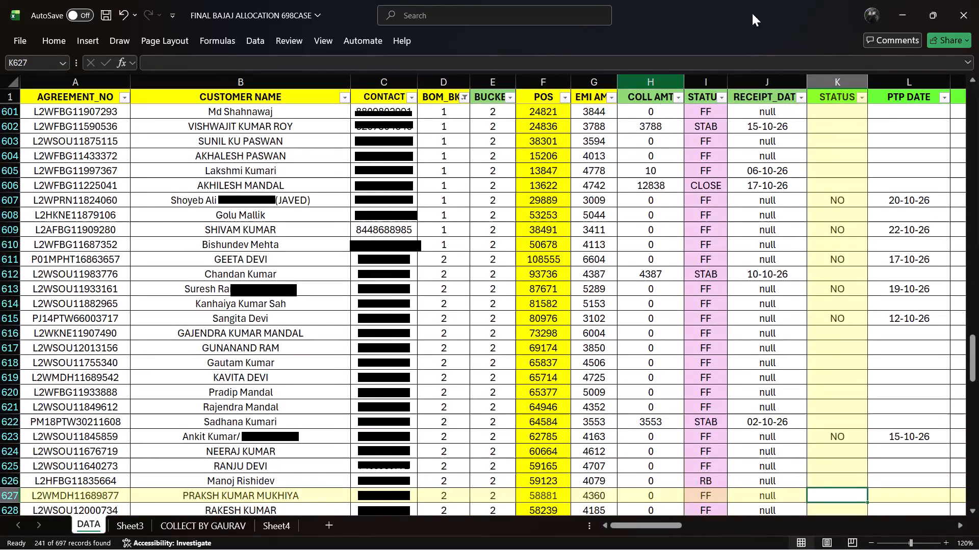
Select the entire STATUS column beside PTP DATE to get its count of entries.
click(838, 82)
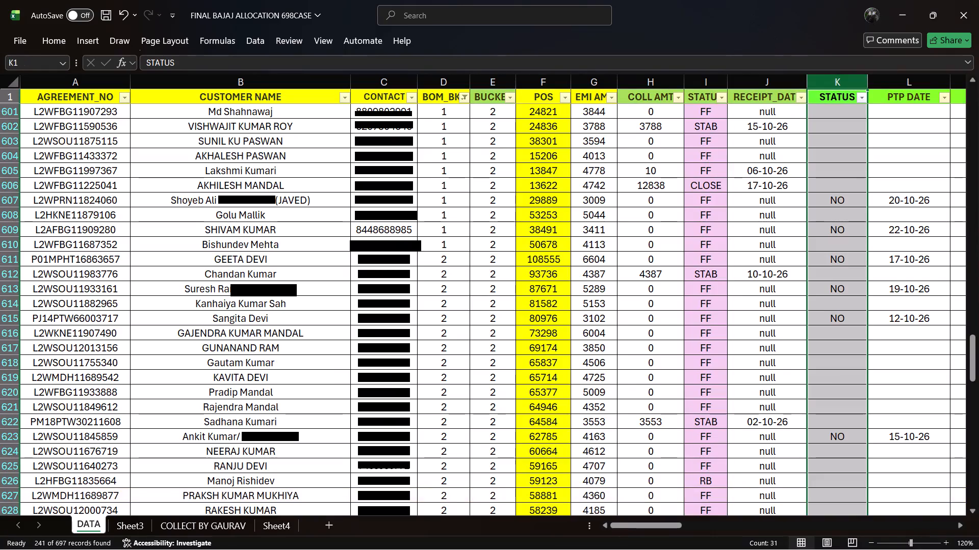
Review the filtered accounts down the STATUS column from row 623 to row 643, including that last row's PTP DATE and FEEDBACK.
click(842, 436)
key(Down)
key(Down)
key(Down)
key(Down)
key(Down)
key(Down)
key(Down)
key(Down)
key(Down)
key(Down)
key(Down)
key(Down)
key(Down)
key(Down)
key(Down)
key(Down)
key(Down)
key(Down)
key(Down)
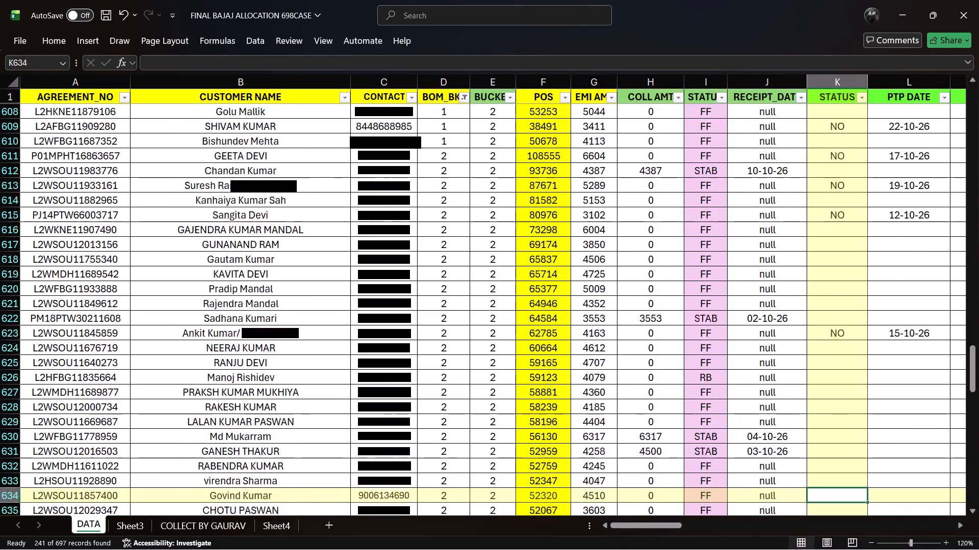
key(Down)
key(Down)
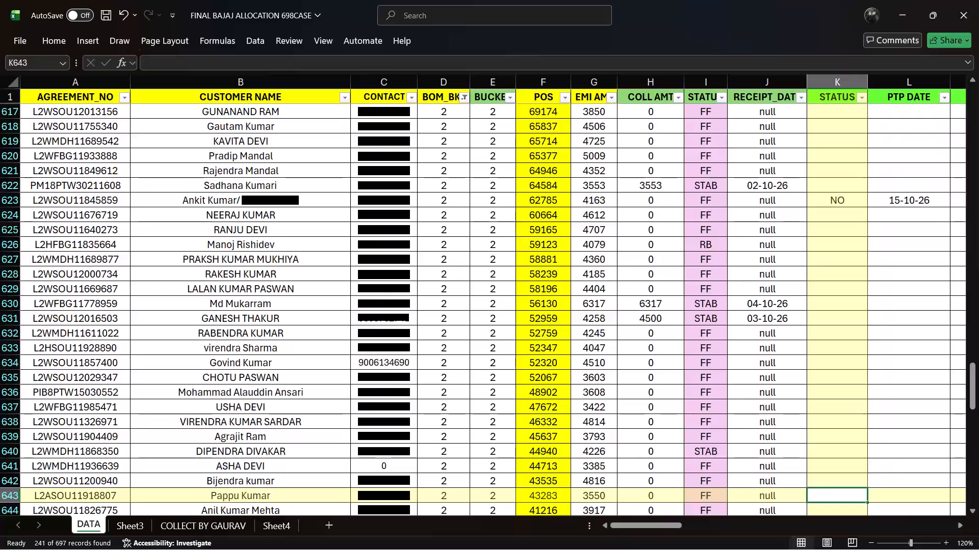
key(Right)
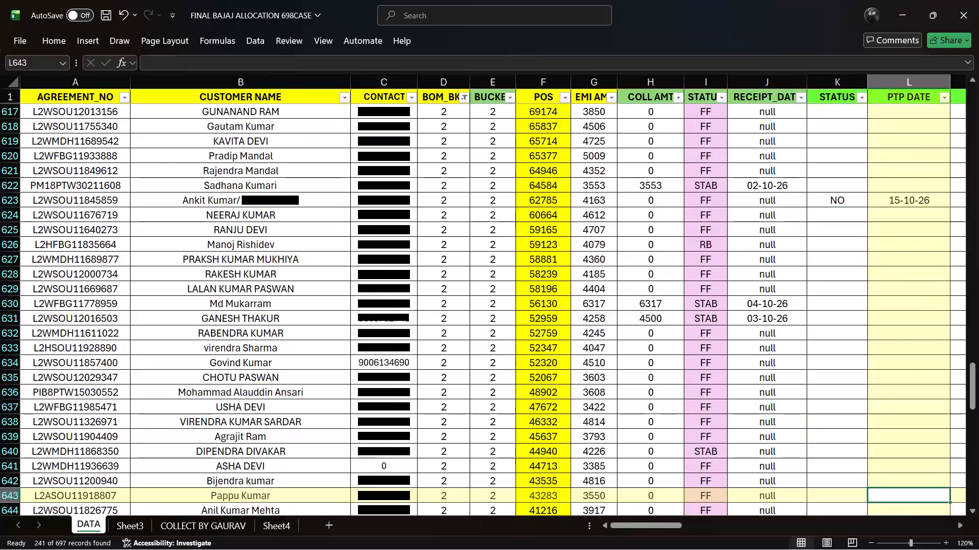
key(Right)
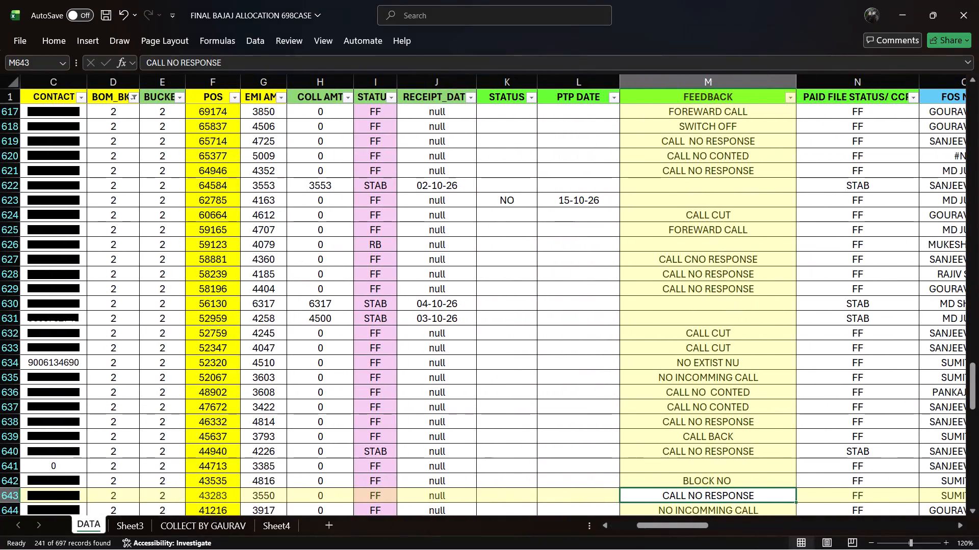
Examine the row 623 account from its PTP DATE back through the collection and bucket columns to AGREEMENT_NO.
click(586, 200)
key(Left)
key(Left)
key(Left)
key(Left)
key(Left)
key(Left)
key(Left)
key(Left)
key(Left)
key(Left)
key(Left)
key(Left)
key(Left)
key(Left)
key(Left)
key(Left)
key(Left)
key(Left)
key(Left)
key(Left)
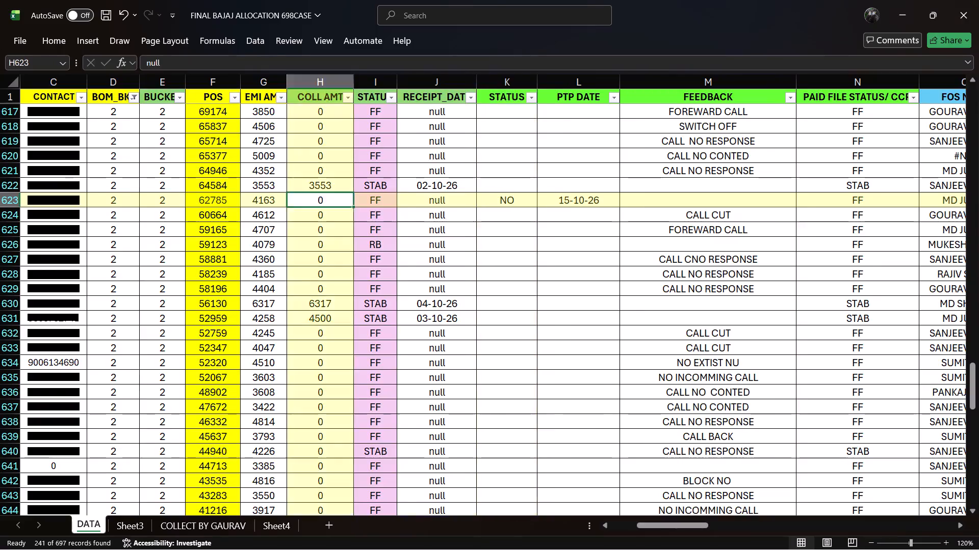
Read across row 623 from AGREEMENT_NO through STATUS and PTP DATE to FEEDBACK, and check the FEEDBACK entry in row 624.
key(Right)
key(Right)
key(Right)
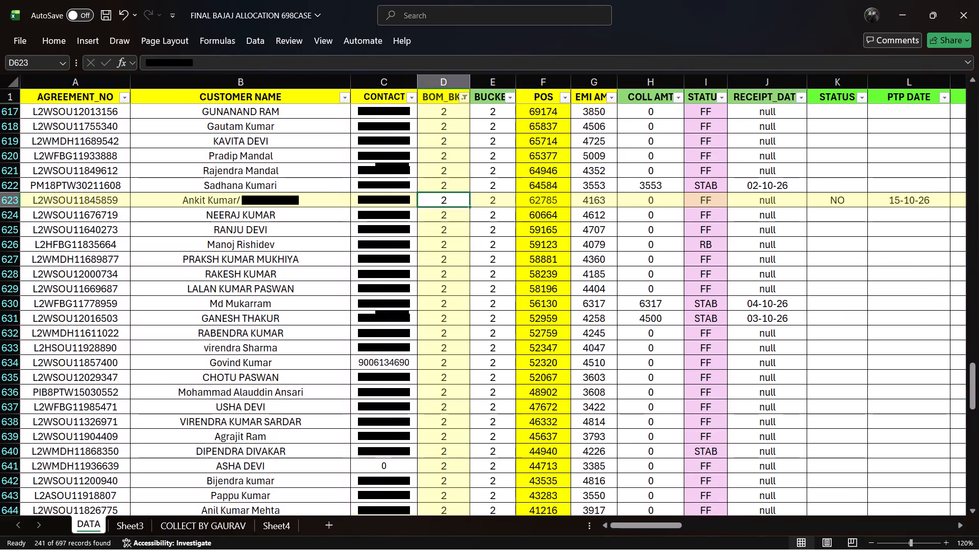
key(Right)
key(Right)
key(Right)
key(Right)
key(Right)
key(Right)
key(Right)
key(Right)
key(Right)
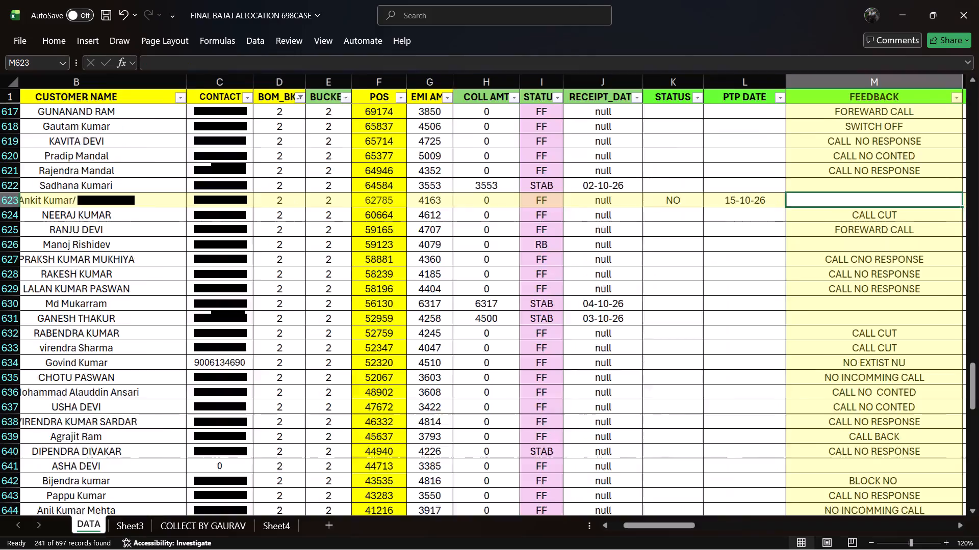
key(Down)
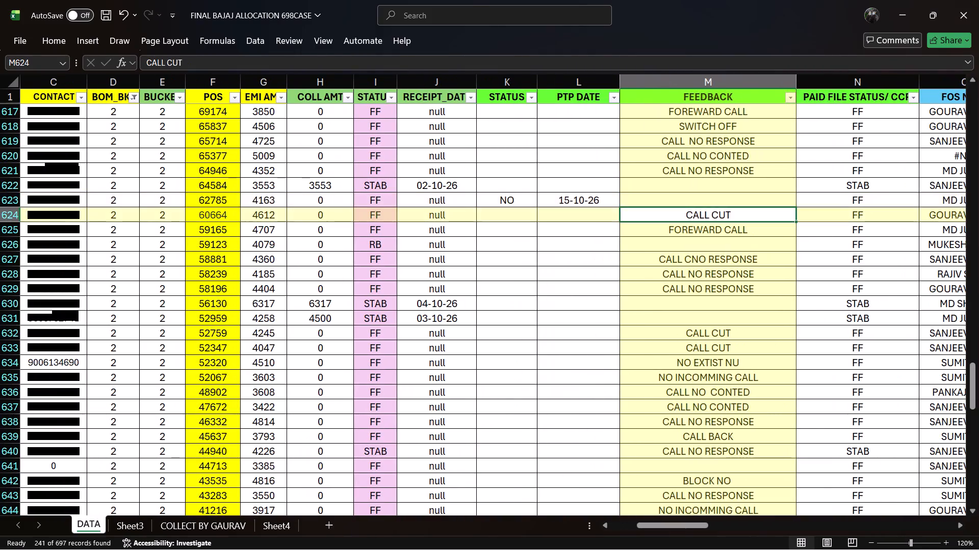
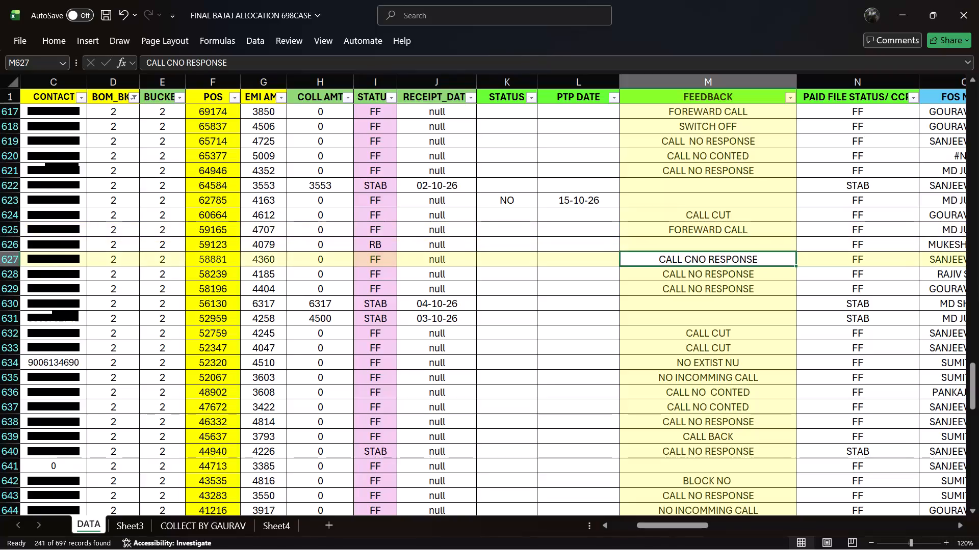
Review the FEEDBACK entries of the filtered accounts from row 627 down to row 648.
key(Down)
key(Down)
key(Down)
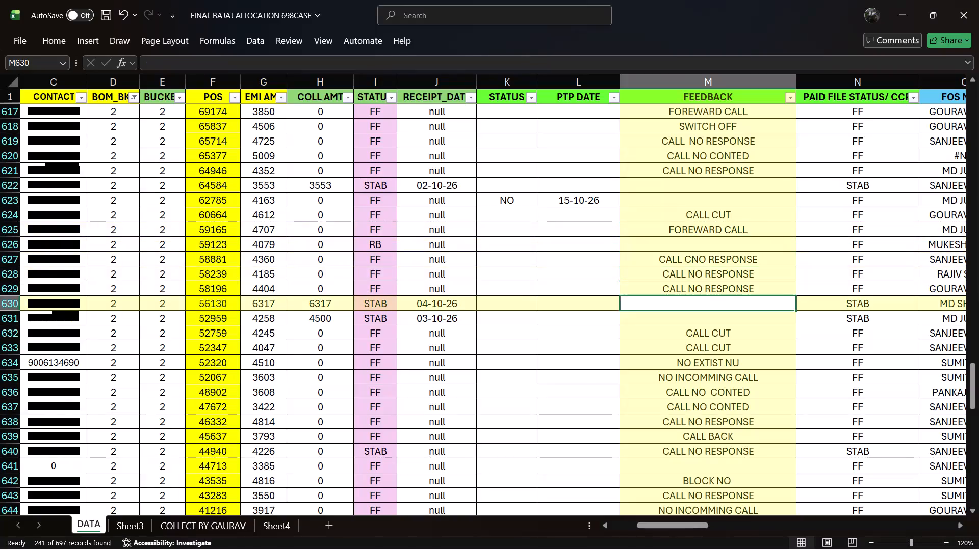
key(Down)
key(Down)
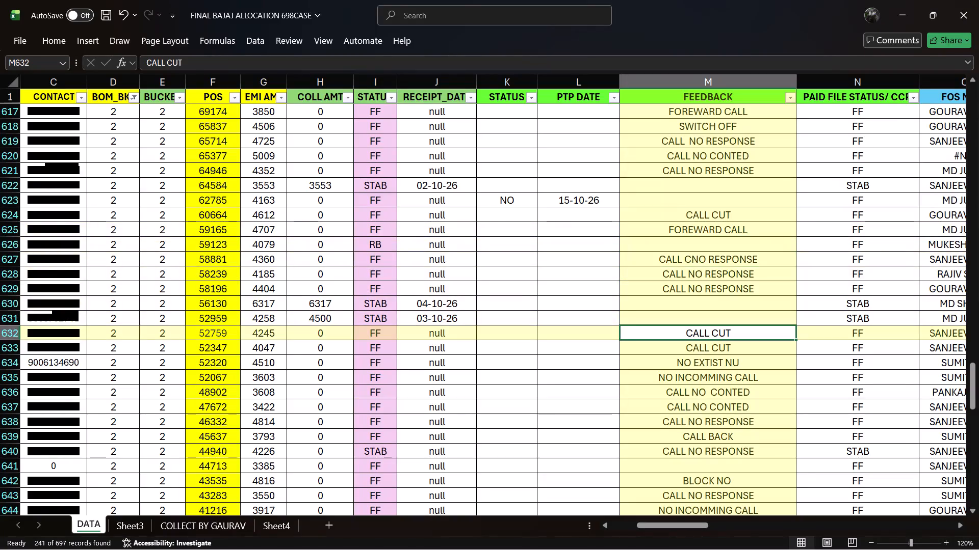
key(Down)
key(Down)
key(Down)
key(Down)
key(Down)
key(Down)
key(Down)
key(Down)
key(Down)
key(Down)
key(Down)
key(Down)
key(Down)
key(Down)
key(Down)
key(Down)
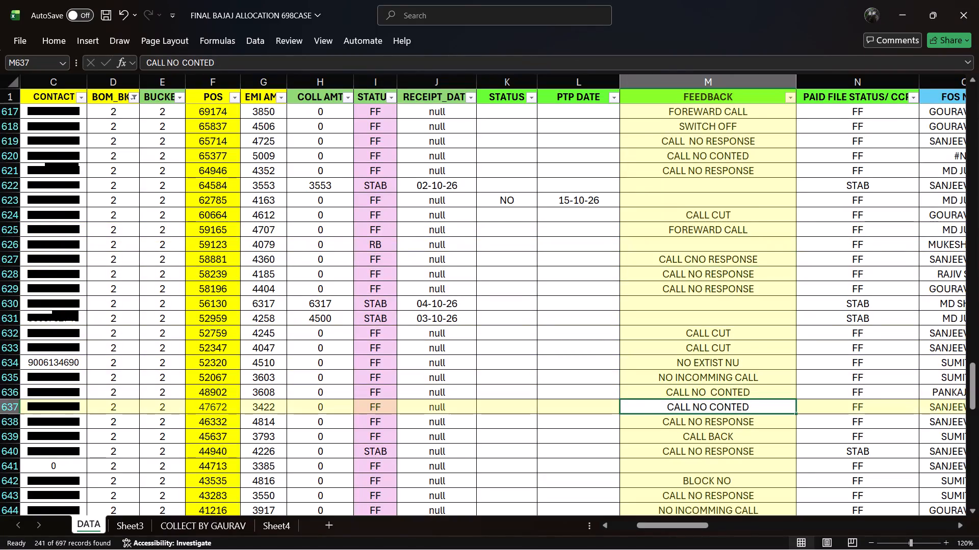
key(Down)
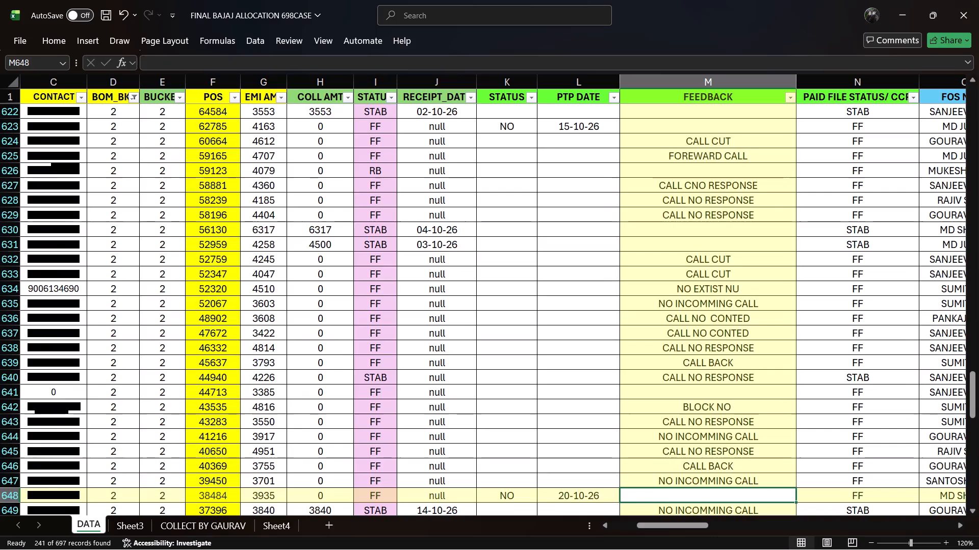
Examine the row 648 account from FEEDBACK back through PTP DATE, STATUS and the collection columns to AGREEMENT_NO.
key(Left)
key(Left)
key(Left)
key(Left)
key(Left)
key(Left)
key(Left)
key(Left)
key(Left)
key(Left)
key(Left)
key(Left)
key(Left)
key(Left)
key(Left)
key(Left)
key(Left)
key(Left)
key(Left)
key(Left)
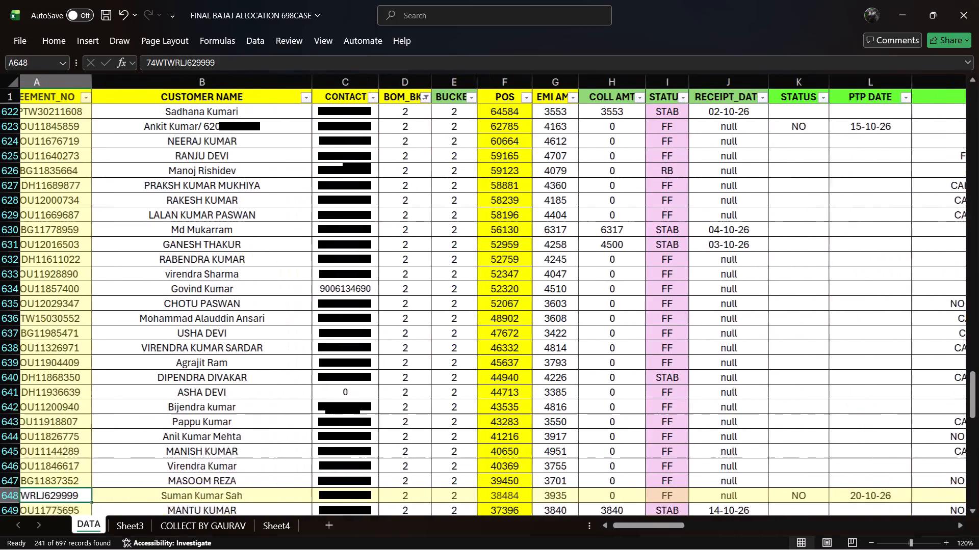
Read across row 648 from AGREEMENT_NO through RECEIPT_DATE and PTP DATE to PAID FILE STATUS, returning to FEEDBACK.
key(Right)
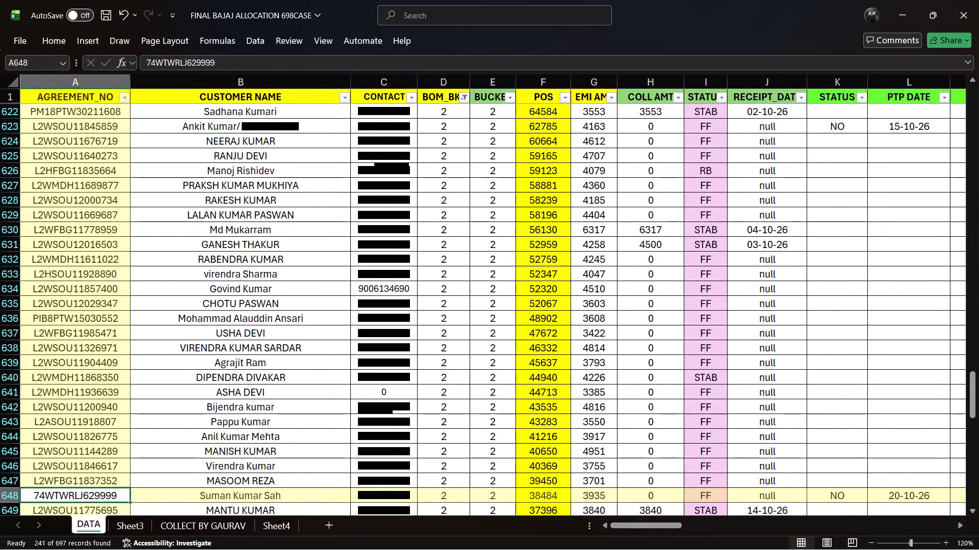
key(Right)
key(Right)
key(Right)
key(Right)
key(Right)
key(Right)
key(Right)
key(Right)
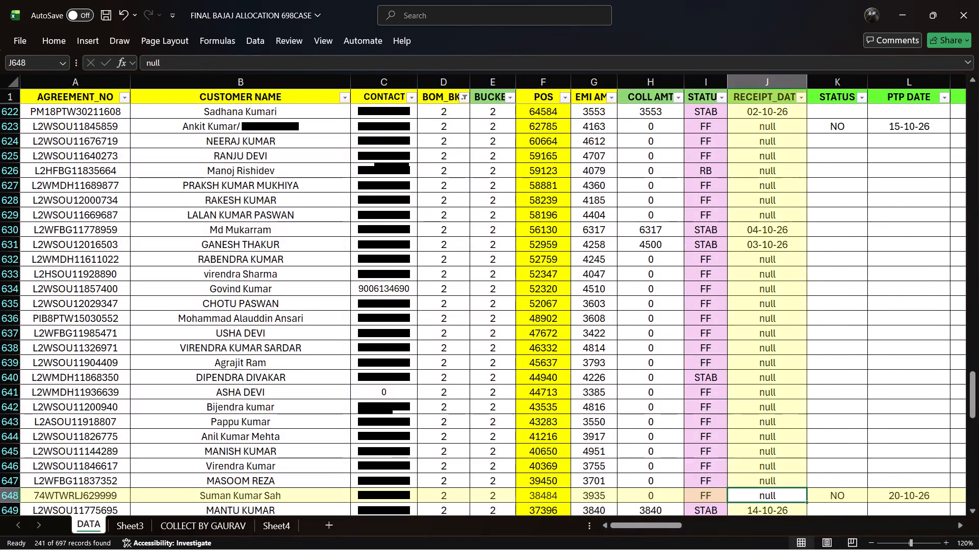
key(Right)
key(Right)
key(Right)
key(Right)
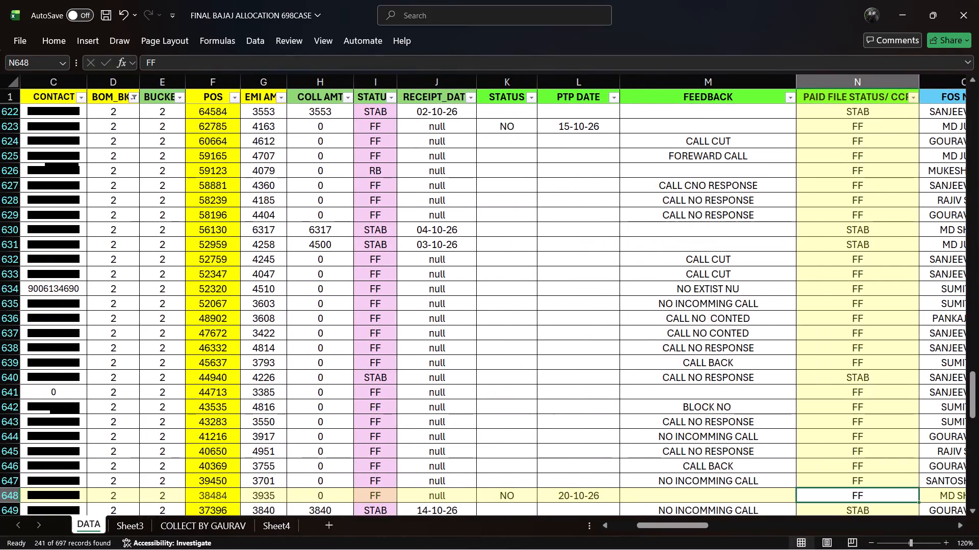
key(Left)
Check the FEEDBACK entries down to row 652, and trace that row's account back through PTP DATE and STATUS to AGREEMENT_NO.
key(Down)
key(Down)
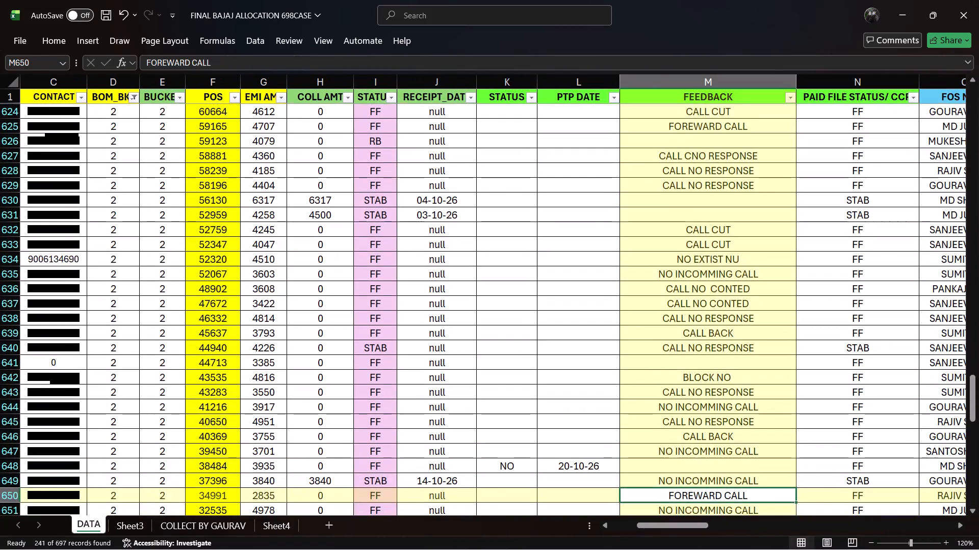
key(Down)
key(Down)
key(Left)
key(Left)
key(Left)
key(Left)
key(Left)
key(Left)
key(Left)
key(Left)
key(Left)
key(Left)
key(Left)
key(Left)
key(Left)
key(Left)
key(Left)
key(Left)
key(Left)
key(Left)
key(Left)
key(Left)
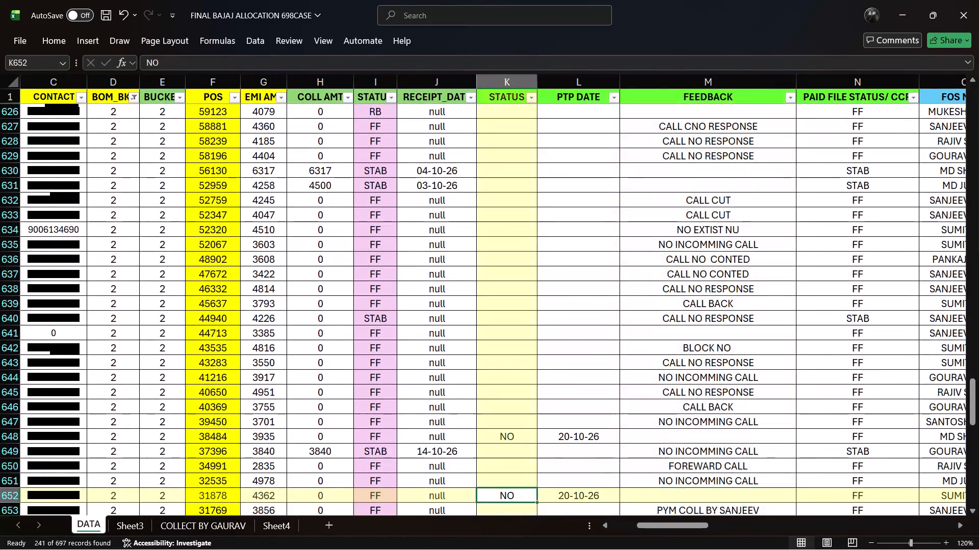
Read across row 652 from AGREEMENT_NO through the bucket, collection, STATUS and PTP DATE columns to FEEDBACK.
key(Right)
key(Right)
key(Right)
key(Right)
key(Right)
key(Right)
key(Right)
key(Right)
key(Right)
key(Right)
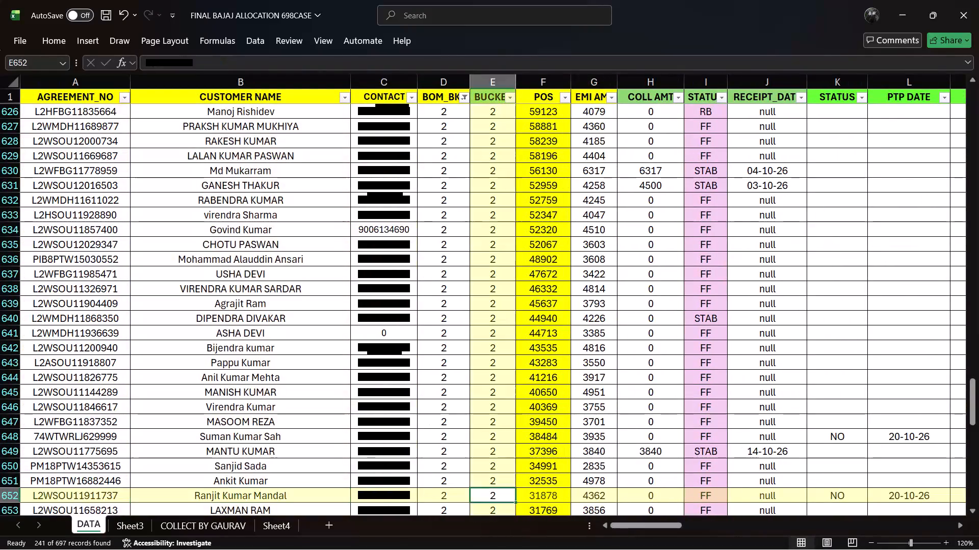
key(Right)
key(Right)
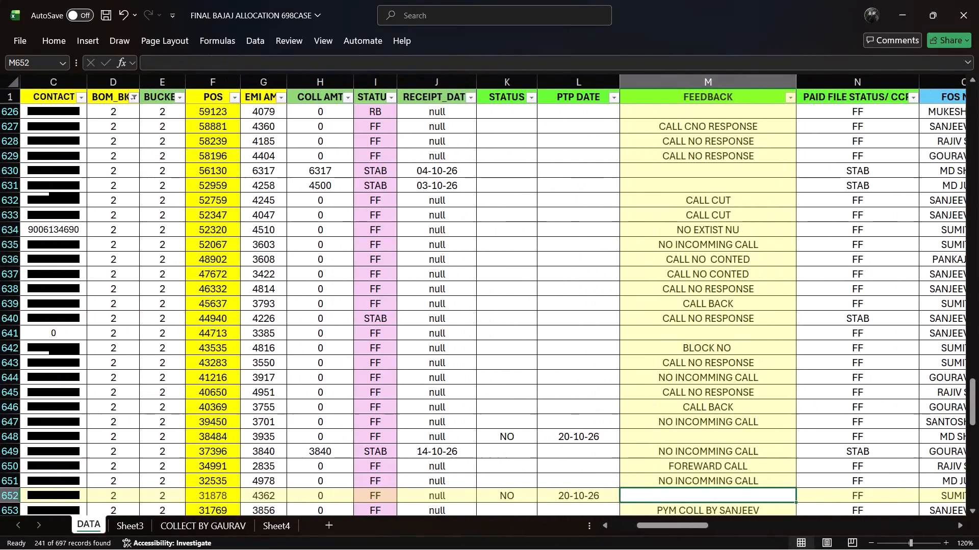
Check the FEEDBACK of rows 653 and 654, and trace the row 653 account back to AGREEMENT_NO.
key(Down)
key(Down)
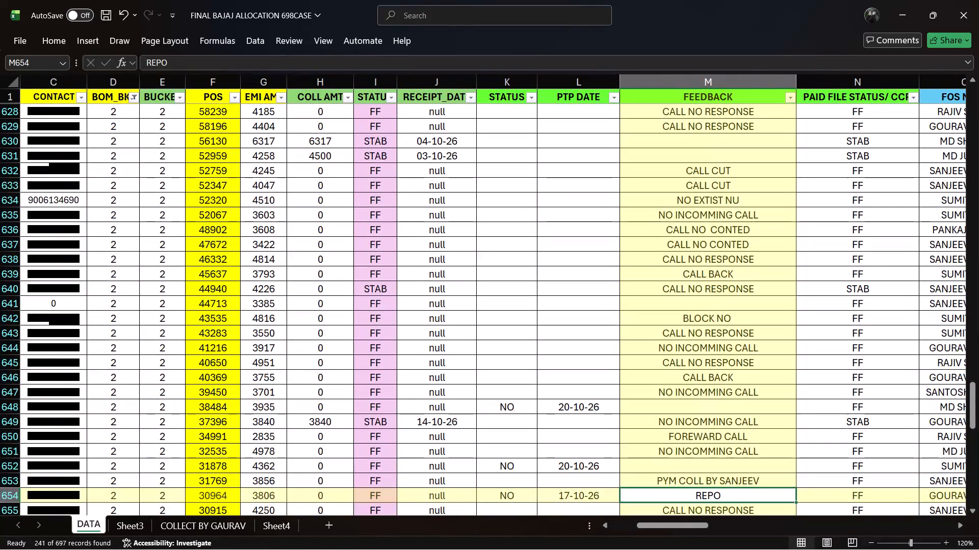
key(Up)
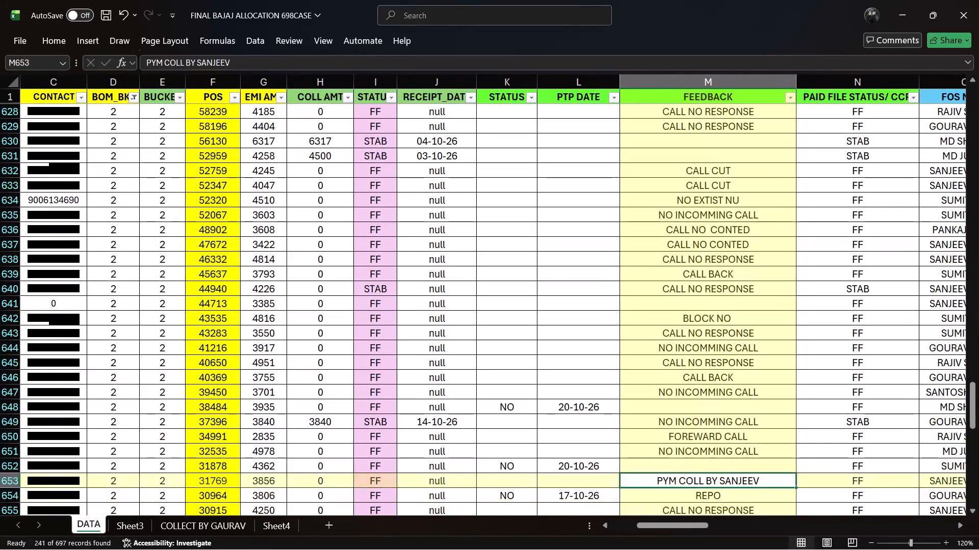
key(Left)
key(Left)
key(Left)
key(Left)
key(Left)
key(Left)
key(Left)
key(Left)
key(Left)
key(Left)
key(Left)
key(Left)
key(Left)
key(Left)
key(Left)
key(Left)
key(Left)
key(Left)
key(Left)
key(Left)
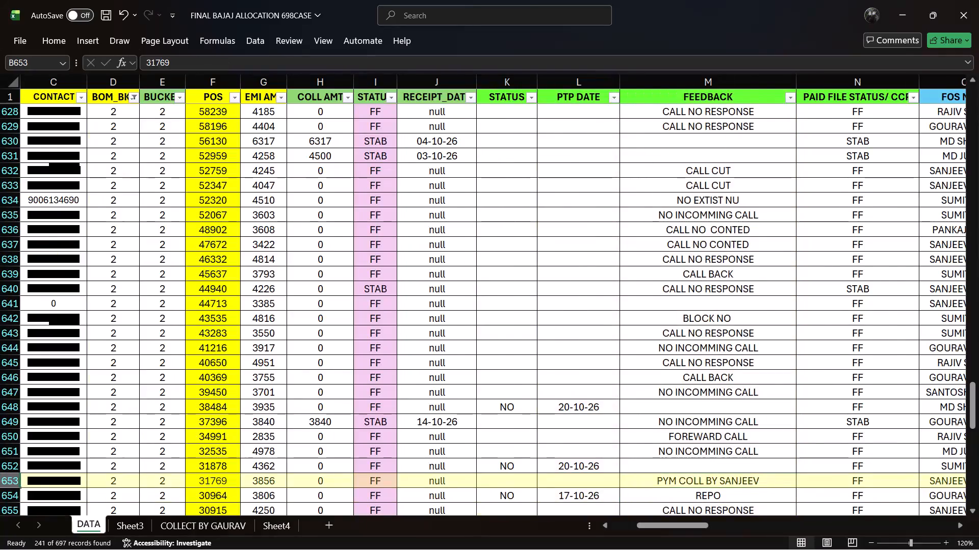
Read across row 653 from CUSTOMER NAME and CONTACT through COLL AMT, STATUS and PTP DATE to FEEDBACK.
key(Right)
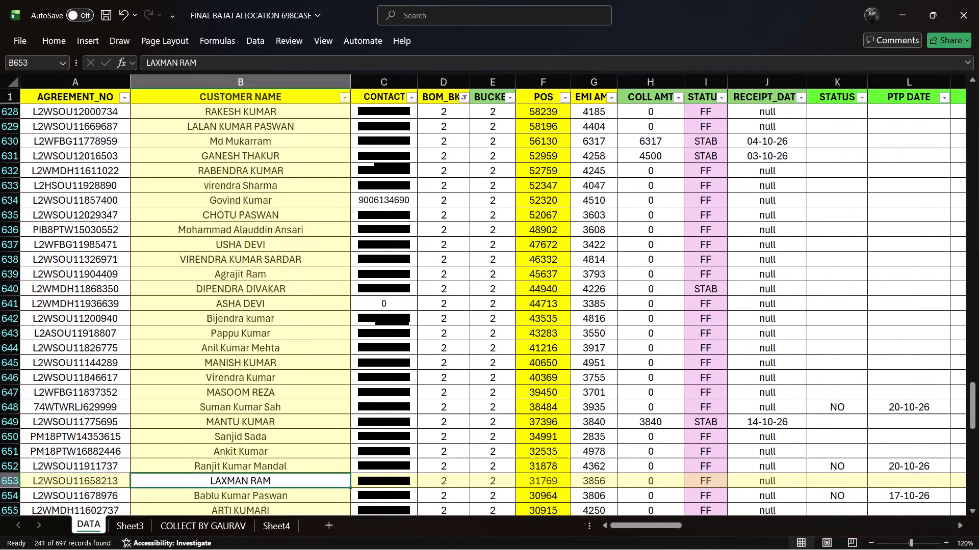
key(Right)
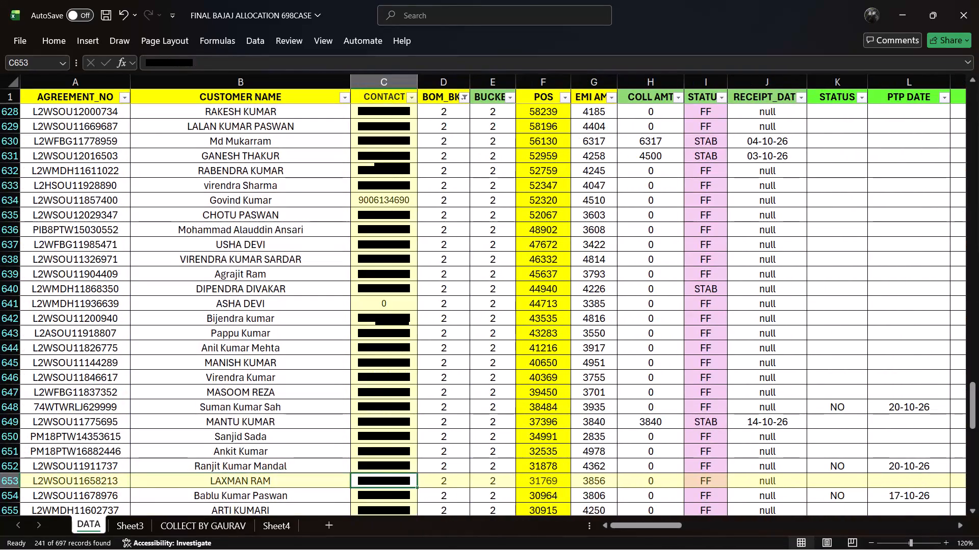
key(Right)
key(Right)
key(Right)
key(Right)
key(Right)
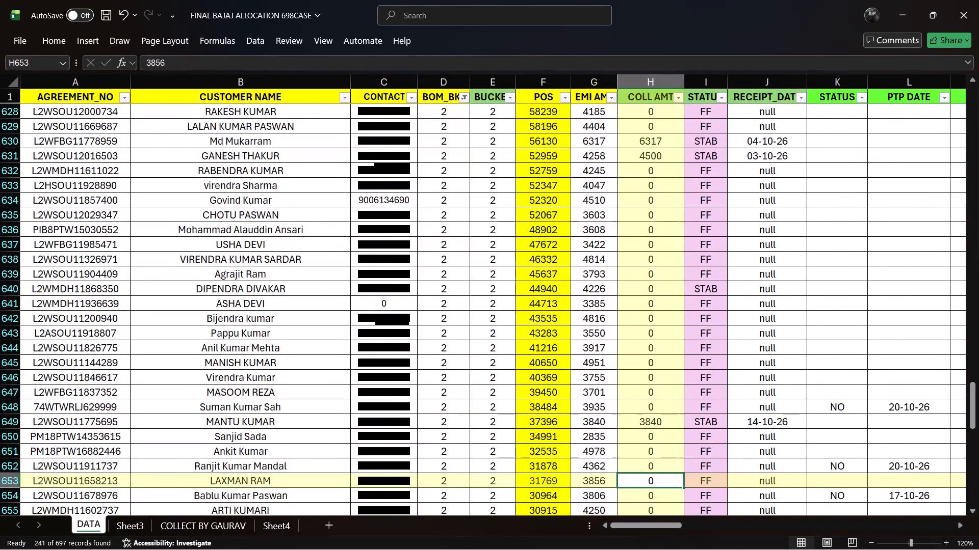
key(Right)
key(Right)
key(Right)
key(Right)
key(Right)
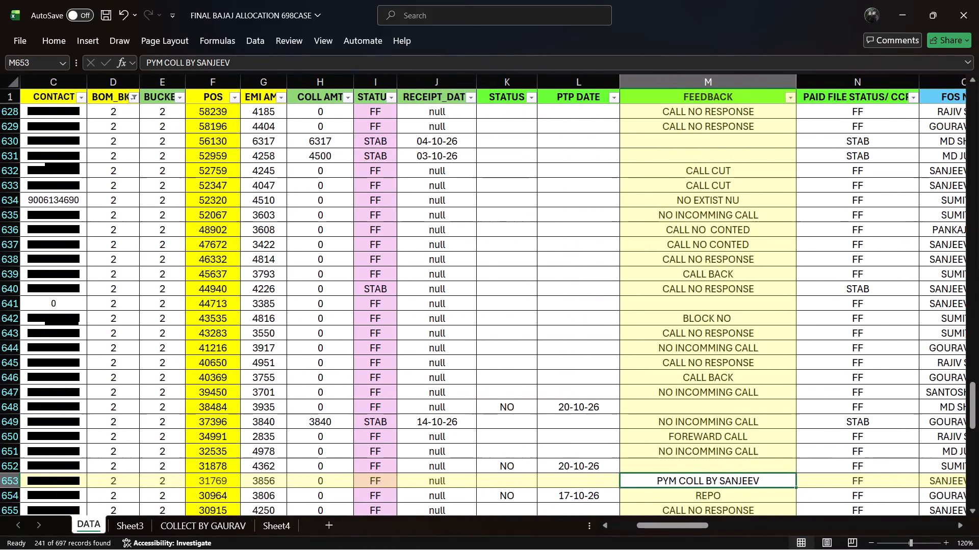
Examine the row 654 account from its FEEDBACK back through PTP DATE, STATUS and the collection columns to AGREEMENT_NO.
key(Down)
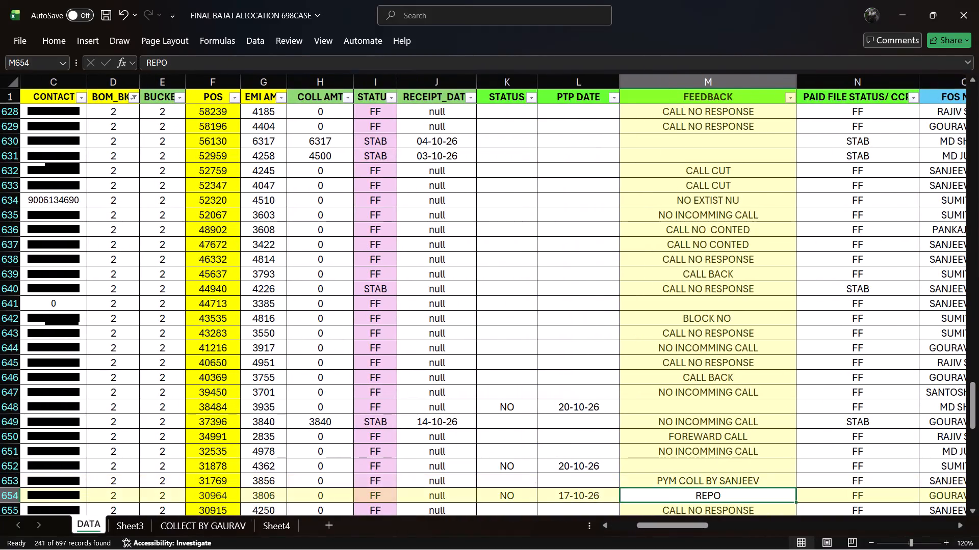
key(Left)
key(Left)
key(Left)
key(Left)
key(Left)
key(Left)
key(Left)
key(Left)
key(Left)
key(Left)
key(Left)
key(Left)
key(Left)
key(Left)
key(Left)
key(Left)
key(Left)
key(Left)
key(Left)
key(Left)
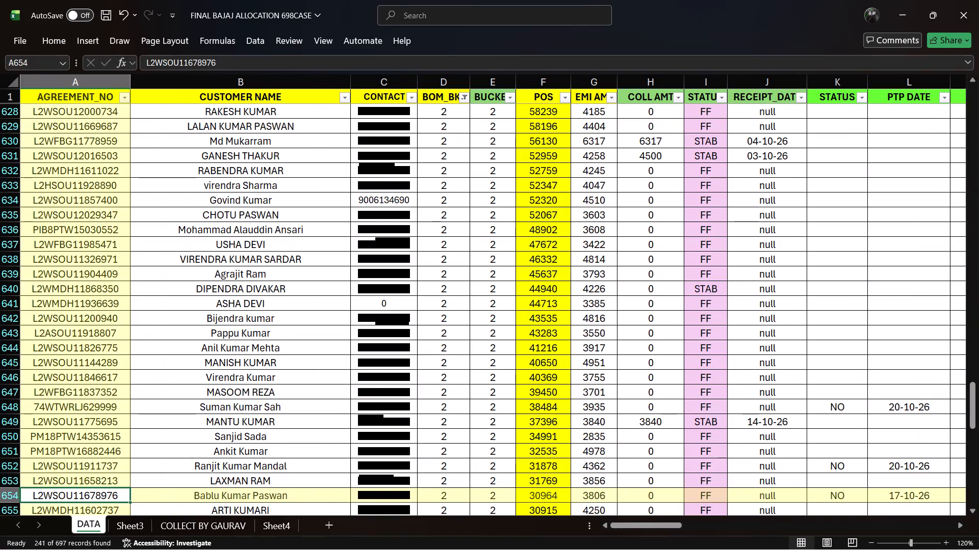
Check the row 654 account's CONTACT, and read across from AGREEMENT_NO through EMI, COLL AMT, STATUS and PTP DATE to FEEDBACK.
key(Right)
key(Right)
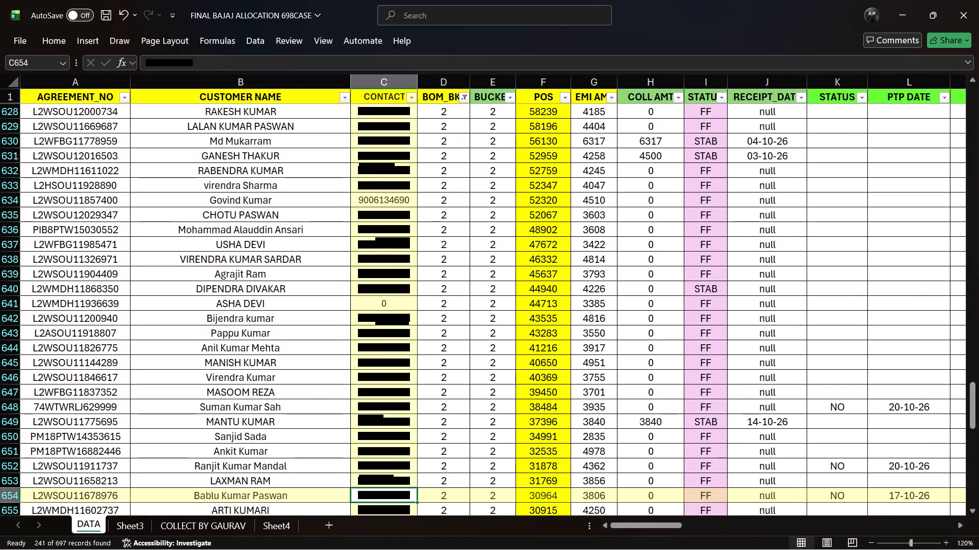
key(Left)
key(Left)
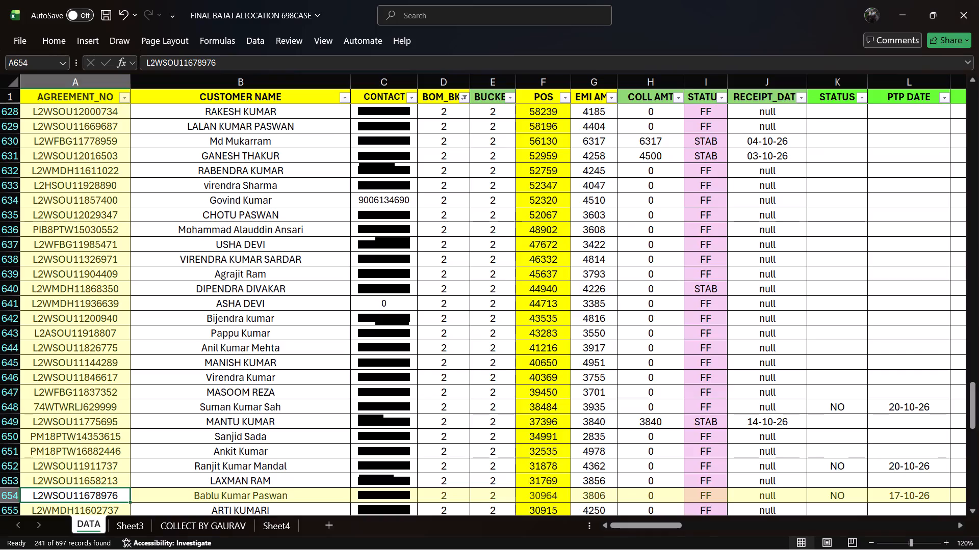
key(Right)
key(Right)
key(Right)
key(Right)
key(Right)
key(Right)
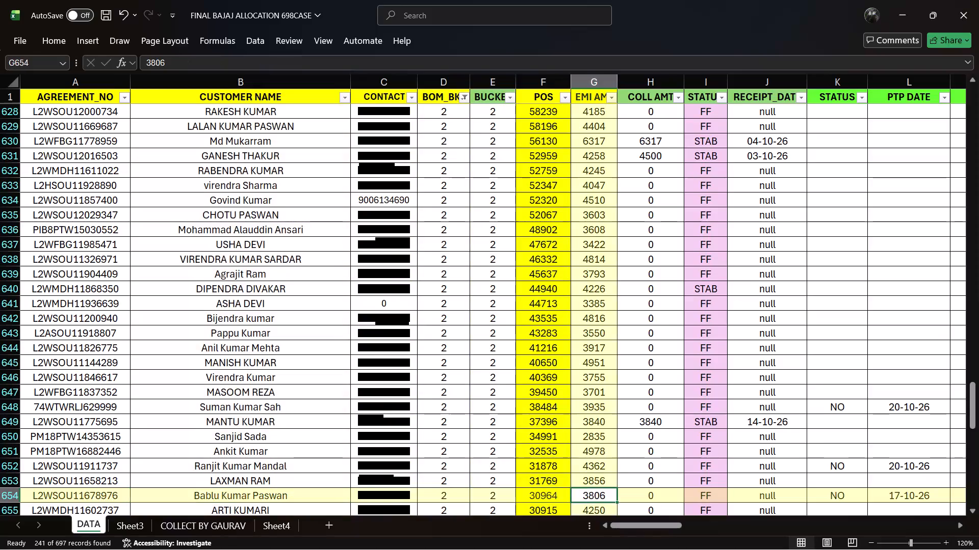
key(Right)
key(Right)
key(Right)
key(Right)
key(Right)
key(Right)
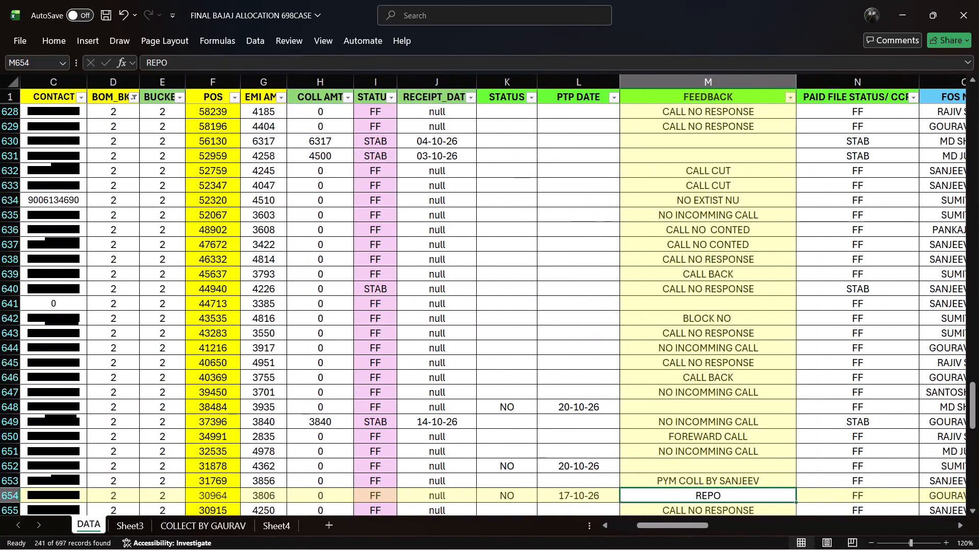
Trace the row 654 account from FEEDBACK back to AGREEMENT_NO and recheck its CUSTOMER NAME and CONTACT.
key(Left)
key(Left)
key(Left)
key(Left)
key(Left)
key(Left)
key(Left)
key(Left)
key(Left)
key(Left)
key(Left)
key(Left)
key(Left)
key(Left)
key(Left)
key(Left)
key(Left)
key(Left)
key(Left)
key(Left)
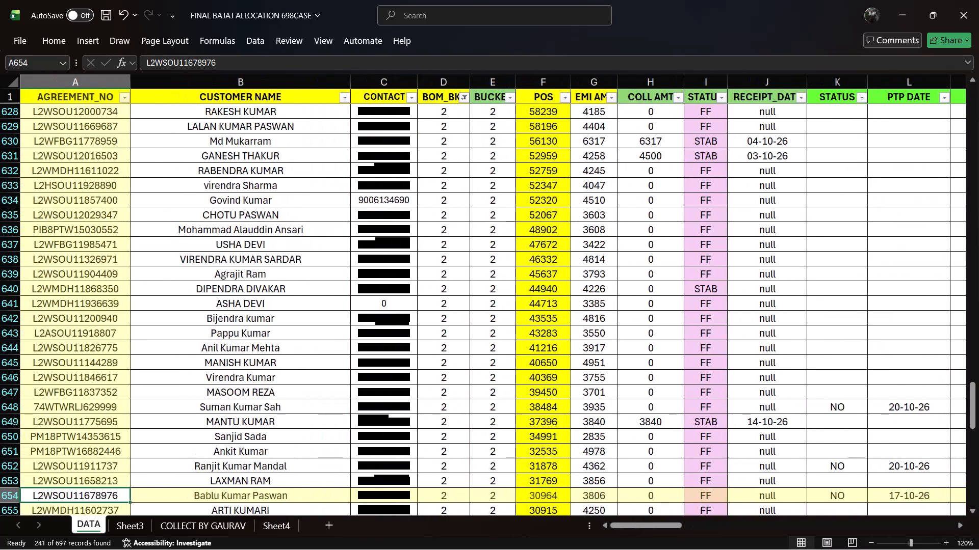
key(Right)
key(Right)
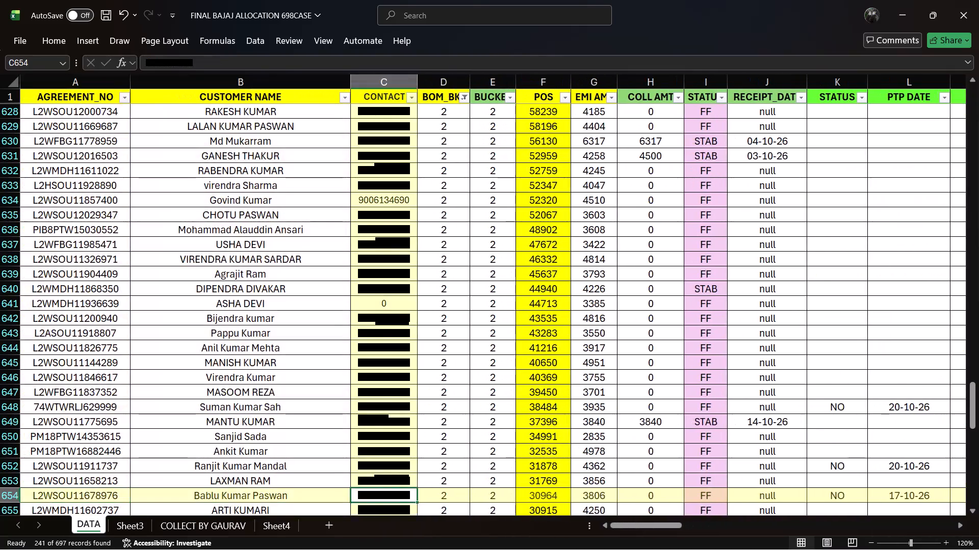
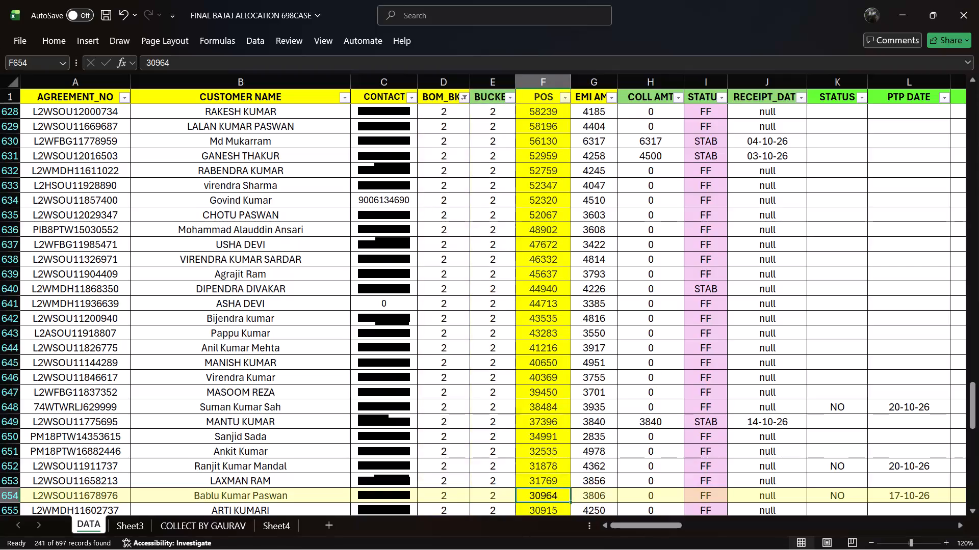
Read the row 654 account from POS through EMI, COLL AMT, STATUS, RECEIPT_DATE and PTP DATE to FEEDBACK.
key(Right)
key(Right)
key(Right)
key(Right)
key(Right)
key(Right)
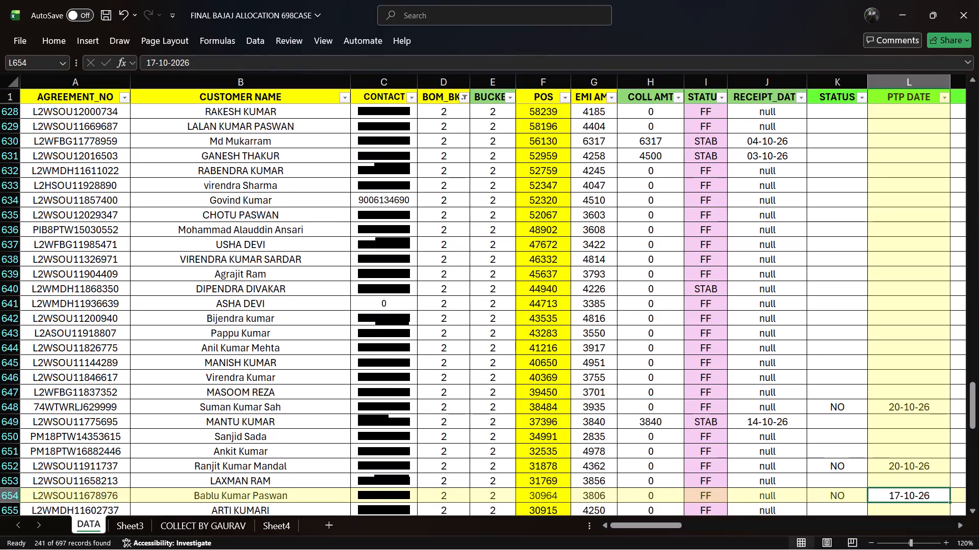
key(Right)
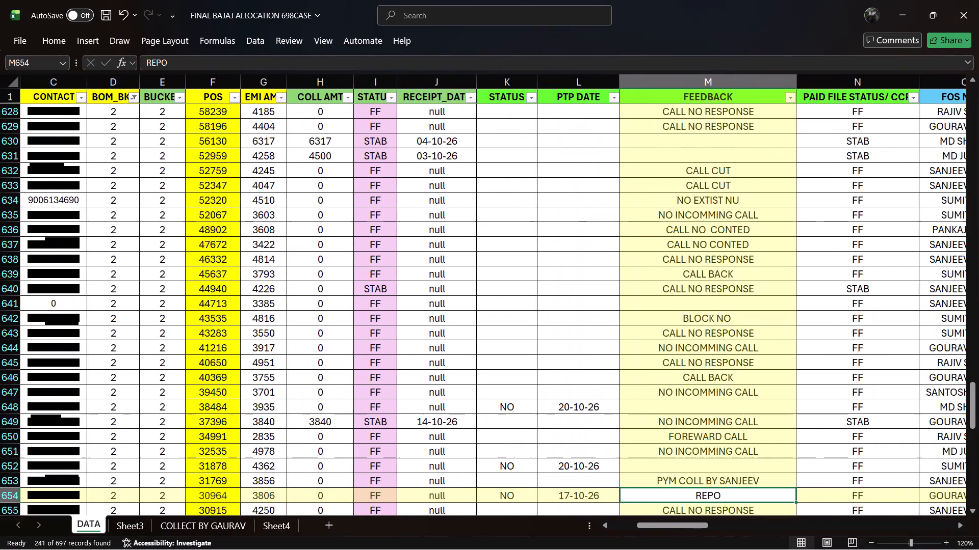
Review the FEEDBACK entries, with their STATUS and PTP DATE, from row 655 down to row 661.
key(Down)
key(Down)
key(Down)
key(Down)
key(Down)
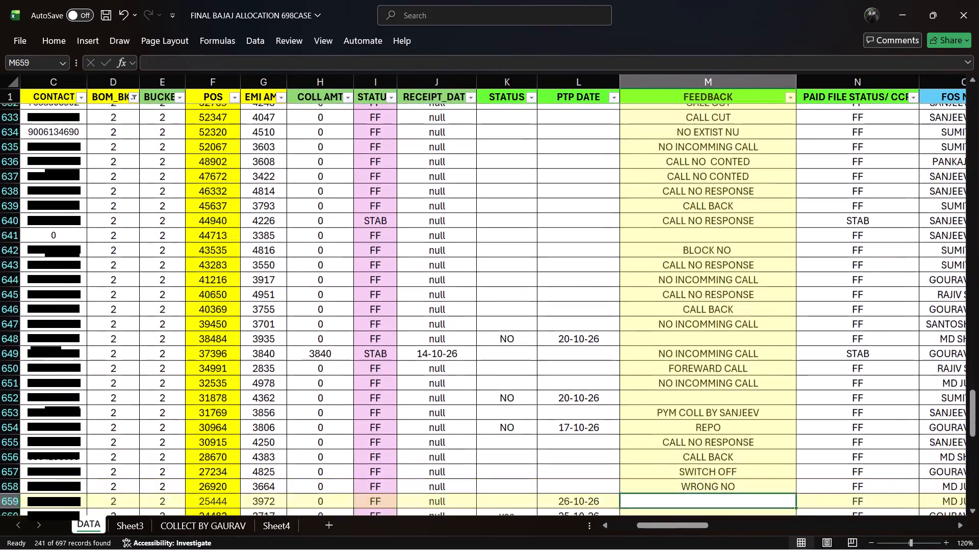
key(Down)
key(Down)
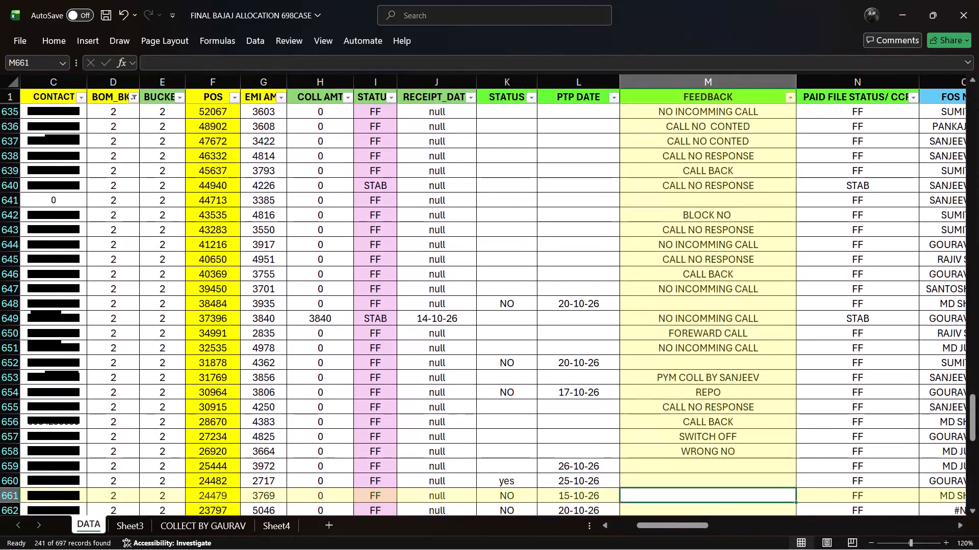
Trace the row 661 account from FEEDBACK back through PTP DATE, STATUS and the collection columns to AGREEMENT_NO.
key(Left)
key(Left)
key(Left)
key(Left)
key(Left)
key(Left)
key(Left)
key(Left)
key(Left)
key(Left)
key(Left)
key(Left)
key(Left)
key(Left)
key(Left)
key(Left)
key(Left)
key(Left)
key(Left)
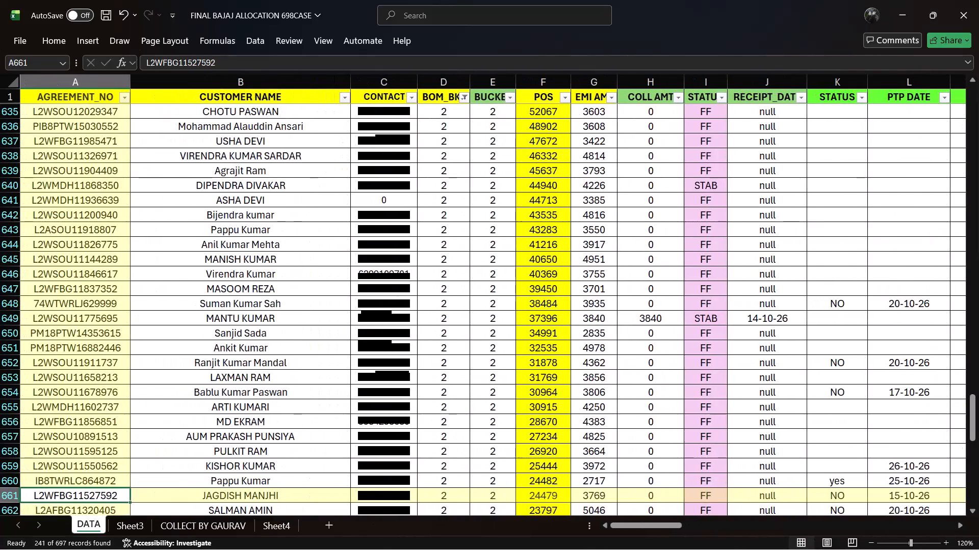
Read across row 661 from CUSTOMER NAME and CONTACT through EMI, COLL AMT, STATUS and PTP DATE to FEEDBACK.
key(Right)
key(Right)
key(Right)
key(Right)
key(Right)
key(Right)
key(Right)
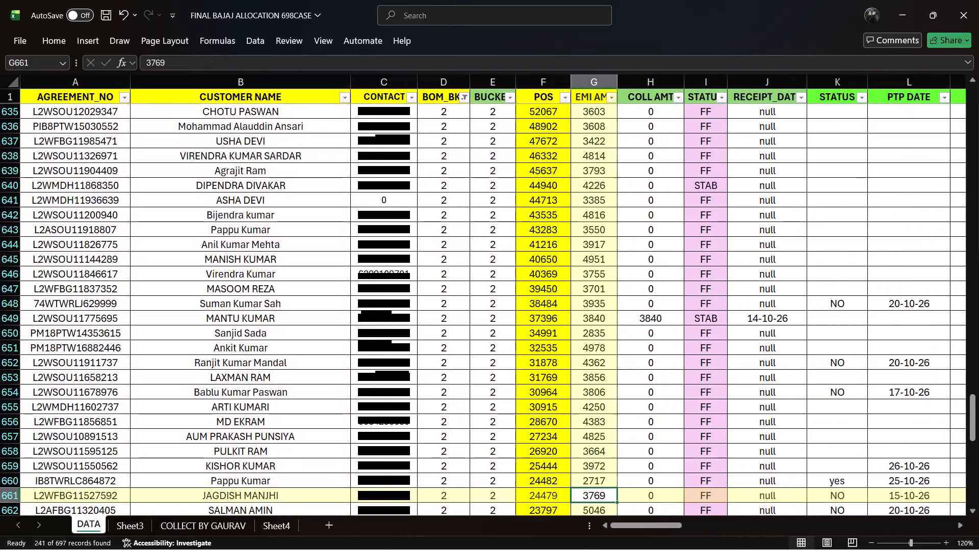
key(Right)
key(Right)
key(Right)
key(Right)
key(Right)
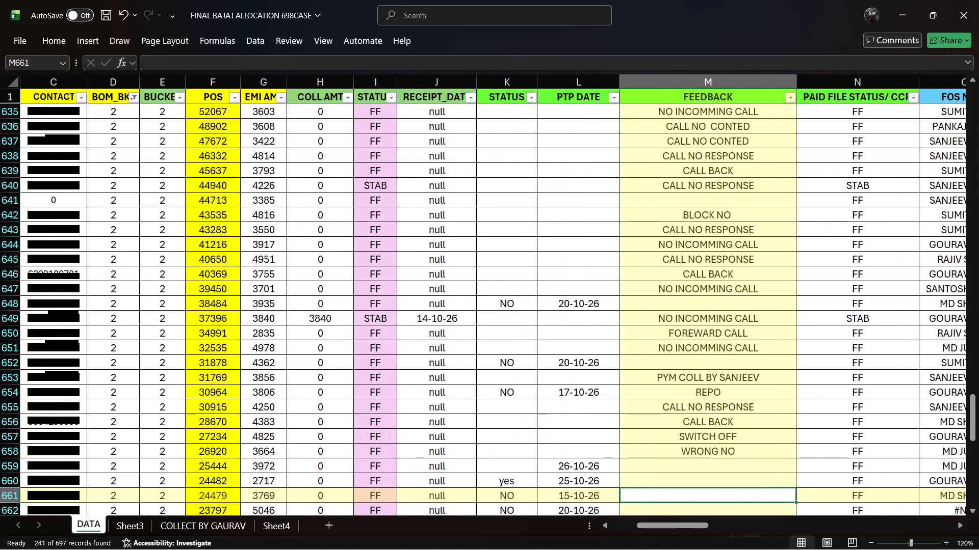
Examine the row 663 account's FEEDBACK and PTP DATE against its RECEIPT_DATE, STATUS, COLL AMT, EMI and POS.
key(Down)
key(Down)
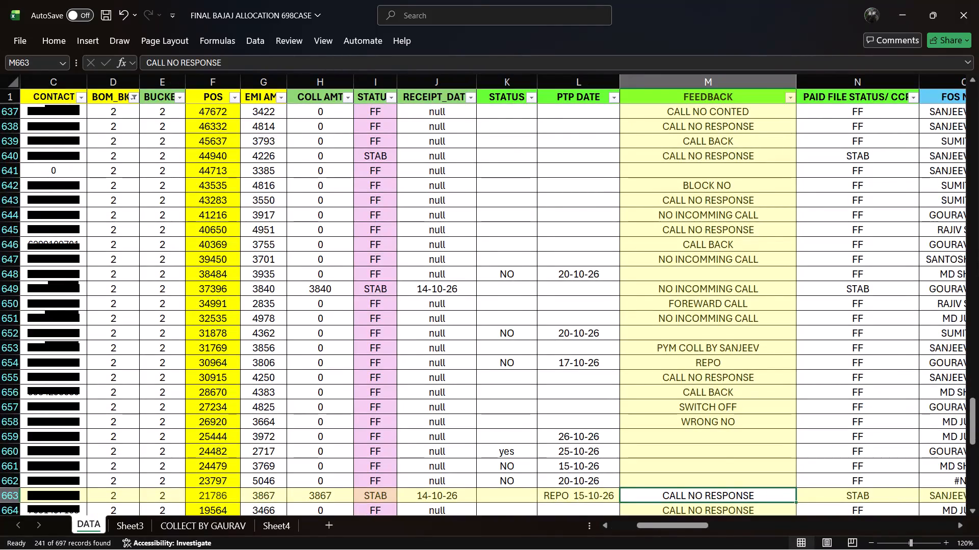
key(Left)
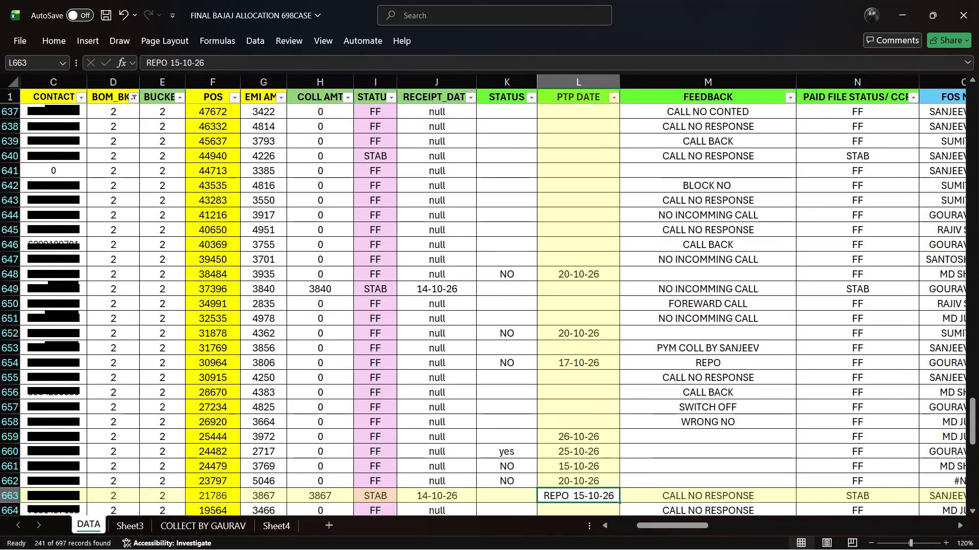
key(Left)
key(Left)
key(Left)
key(Left)
key(Left)
key(Left)
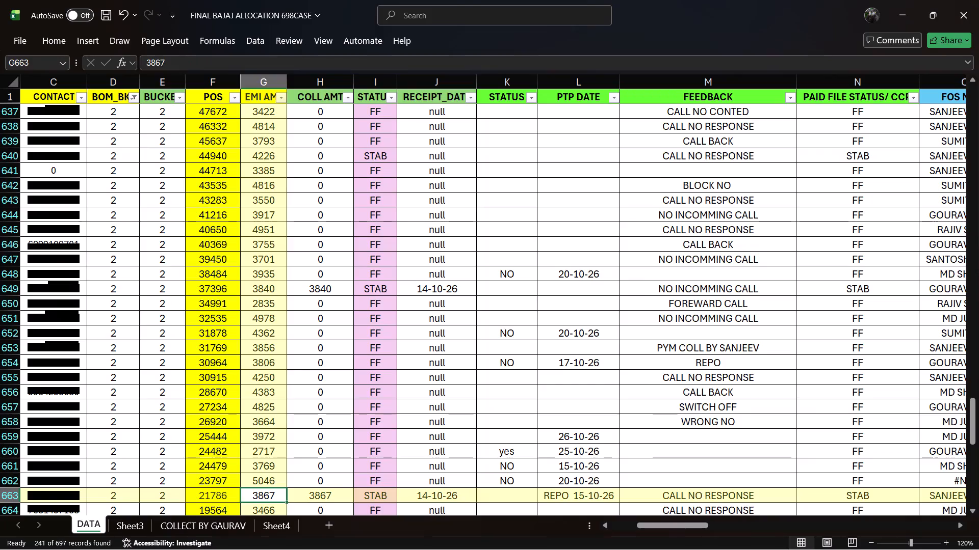
key(Left)
key(Right)
key(Right)
key(Right)
key(Right)
key(Right)
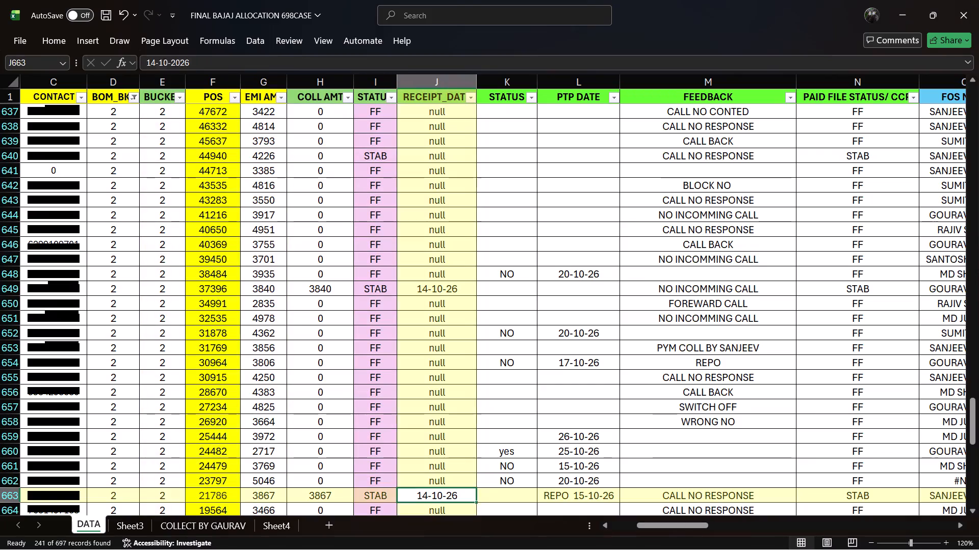
key(Right)
key(Right)
key(Right)
Review the FEEDBACK entries from row 664 down to row 671, and return to the row 670 account.
key(Down)
key(Down)
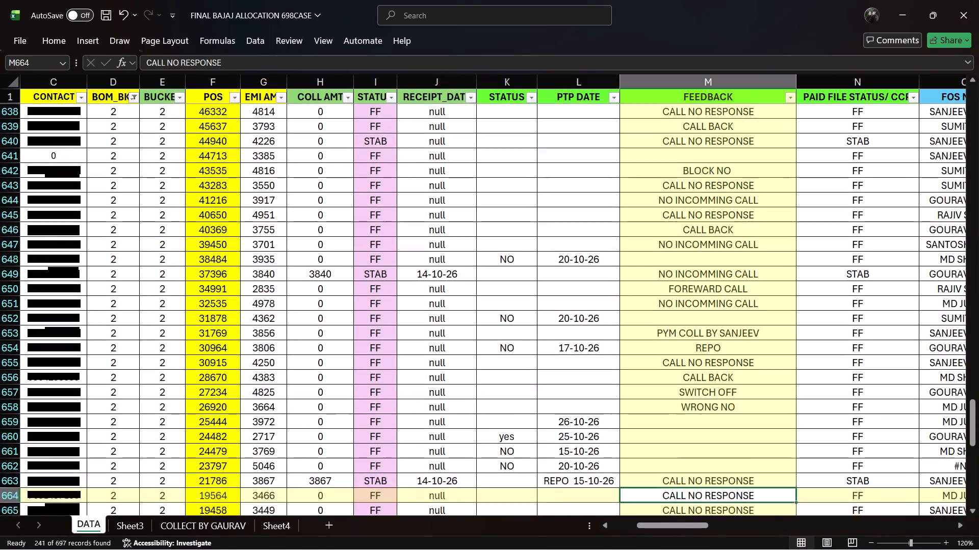
key(Down)
key(Down)
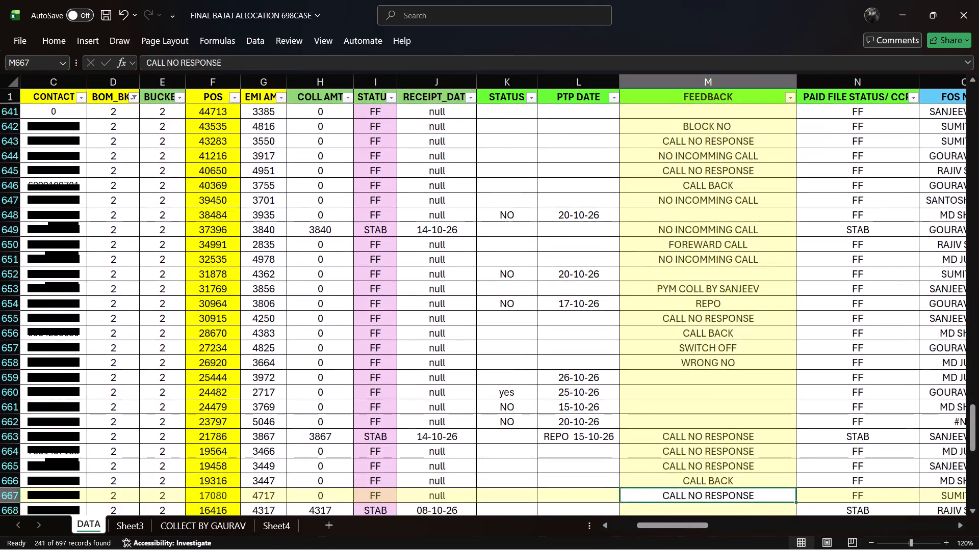
key(Down)
key(Down)
key(Down)
key(Down)
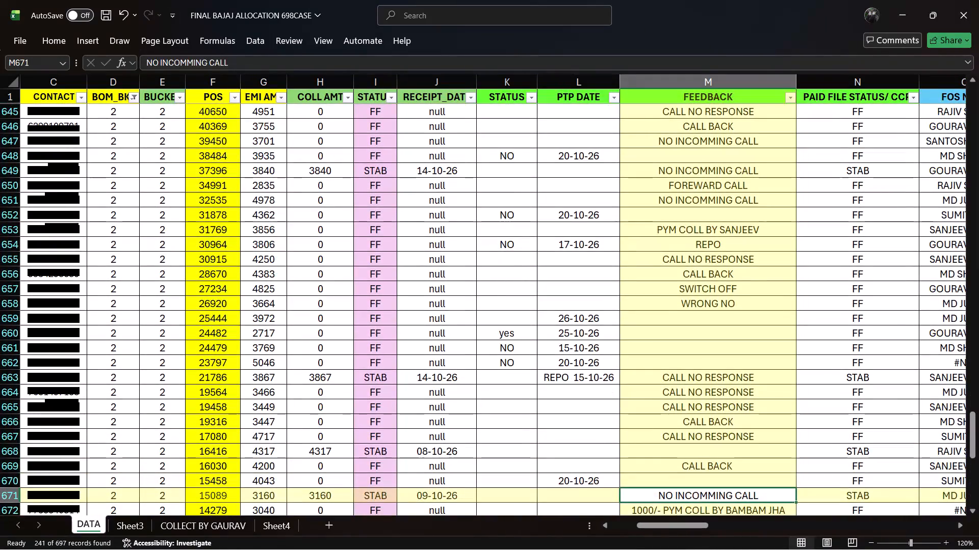
key(Up)
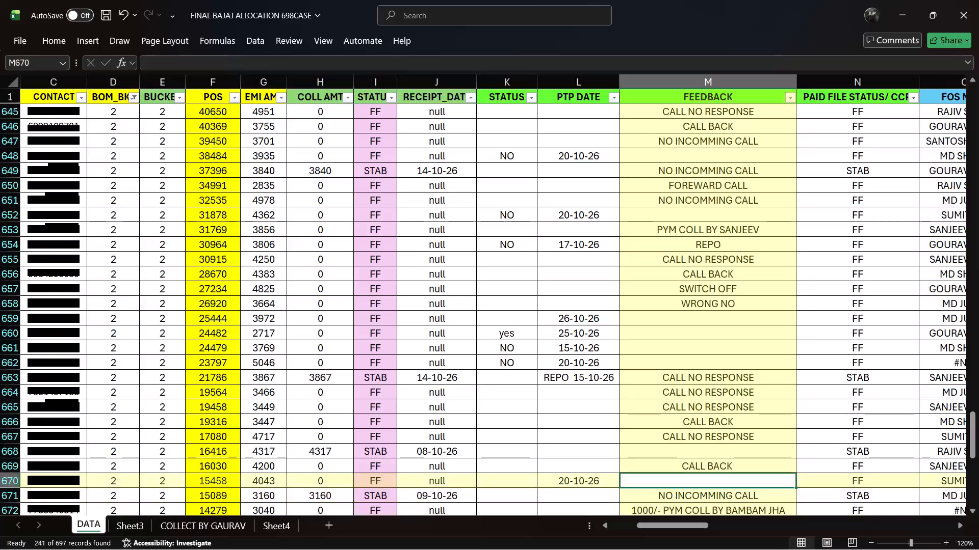
Trace the row 670 account from FEEDBACK back to AGREEMENT_NO, and check its CUSTOMER NAME and CONTACT.
key(Left)
key(Left)
key(Left)
key(Left)
key(Left)
key(Left)
key(Left)
key(Left)
key(Left)
key(Left)
key(Left)
key(Left)
key(Left)
key(Left)
key(Left)
key(Left)
key(Left)
key(Left)
key(Left)
key(Left)
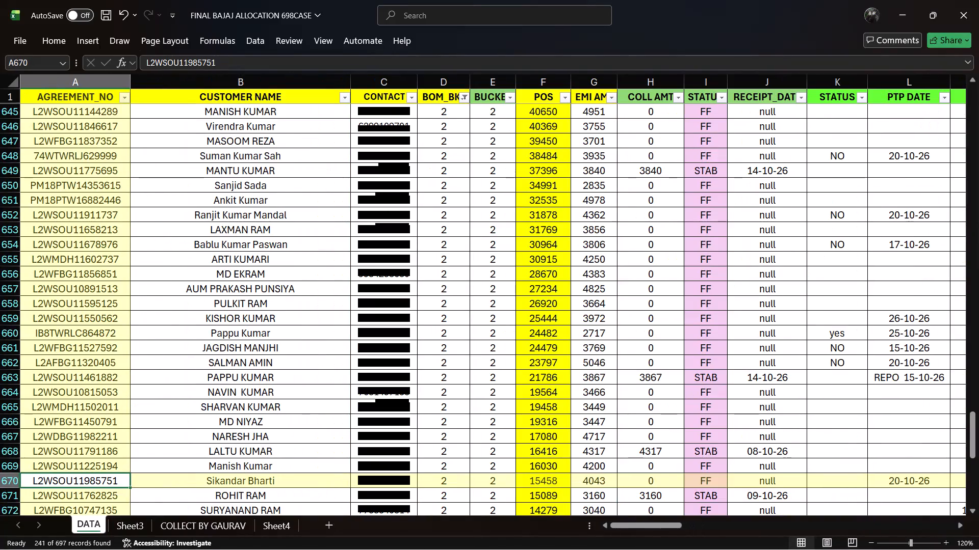
key(Right)
key(Right)
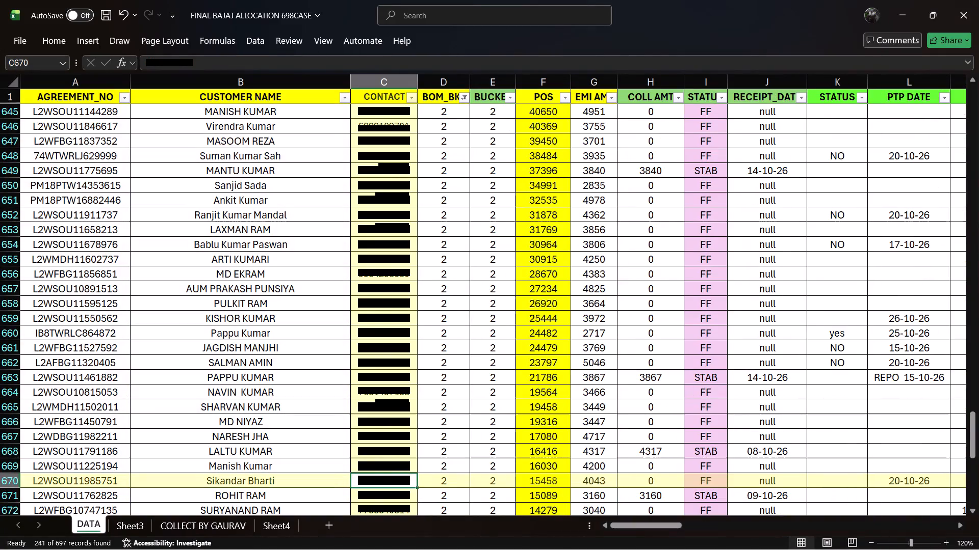
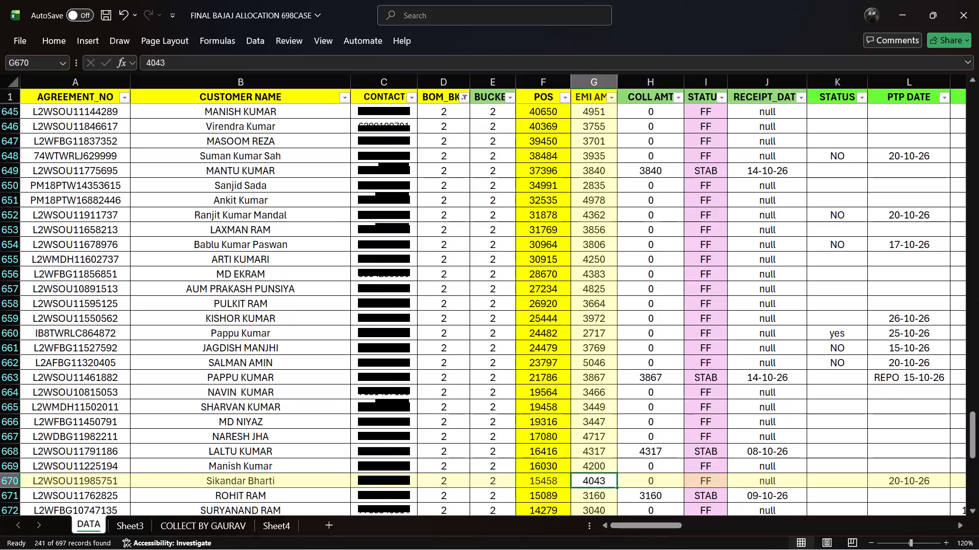
Enter NO in the STATUS column beside PTP DATE for the row 670 account.
key(Right)
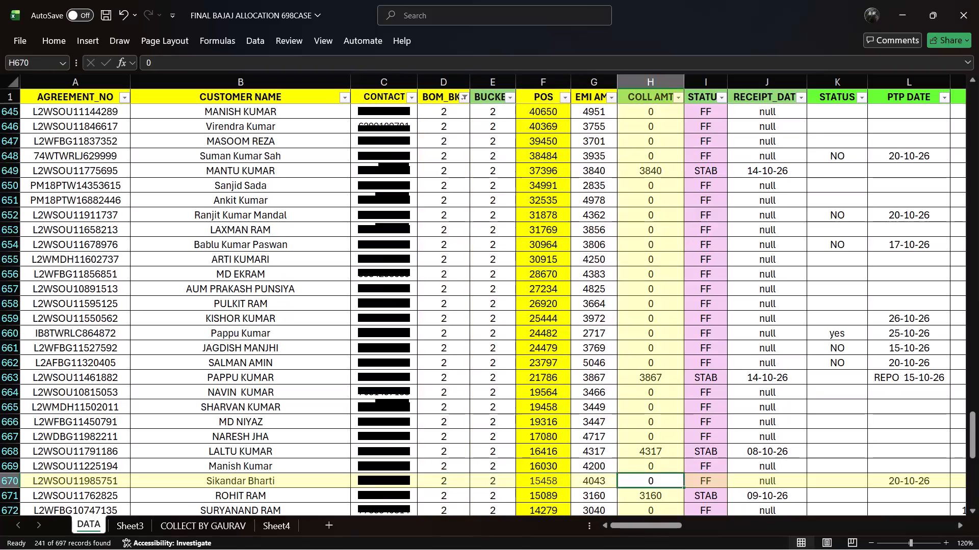
key(Right)
key(Right)
key(Right)
text(NO)
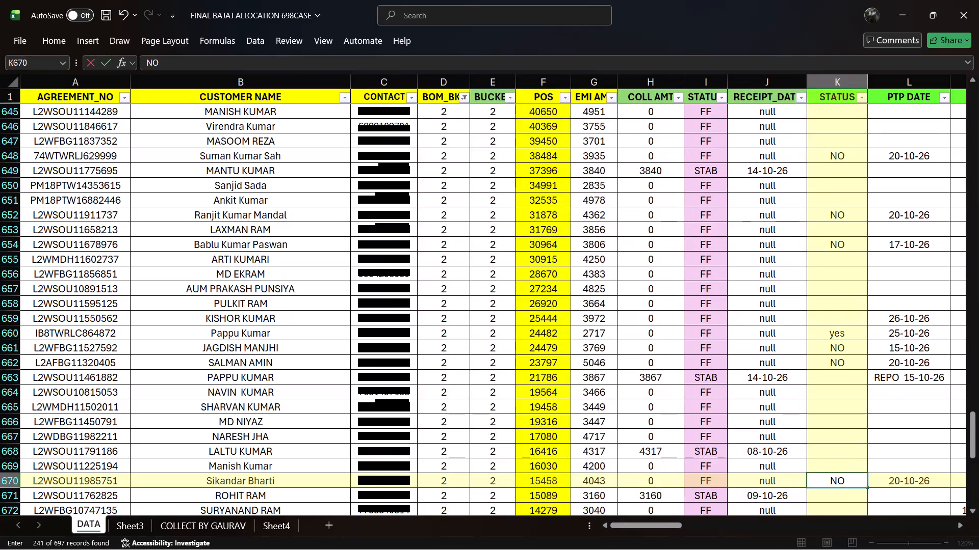
key(Down)
Go down to the row 673 account, trace it from PTP DATE back to AGREEMENT_NO, and check its CUSTOMER NAME and CONTACT.
key(Right)
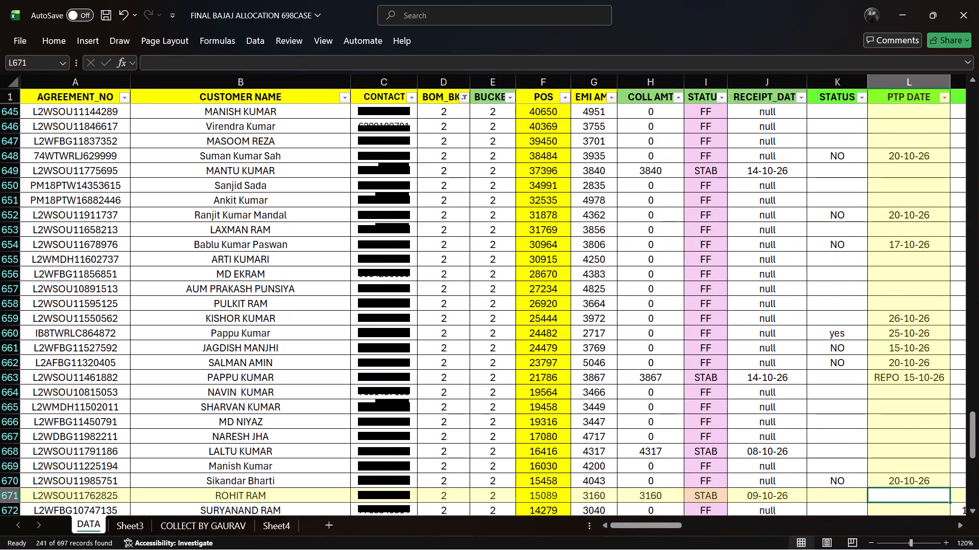
key(Down)
key(Down)
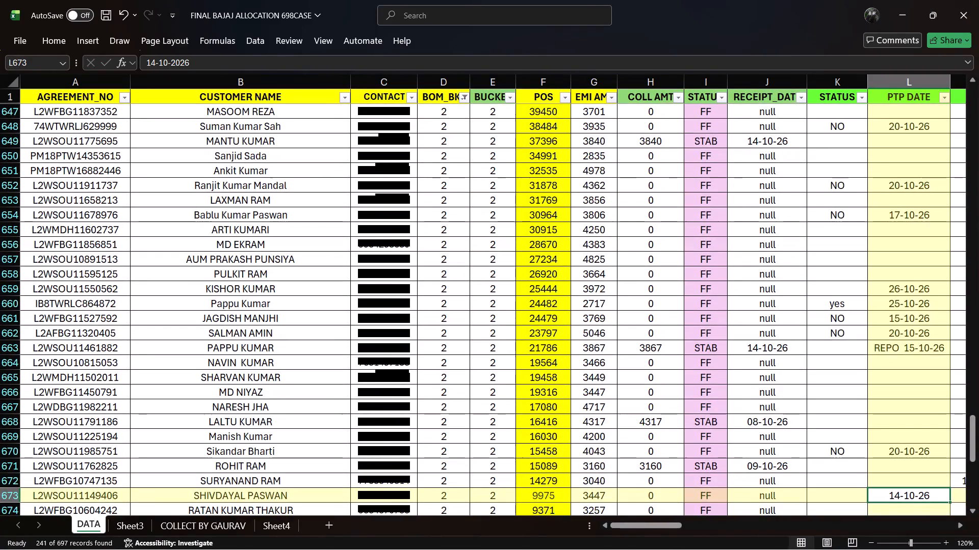
key(Left)
key(Left)
key(Left)
key(Left)
key(Left)
key(Left)
key(Left)
key(Left)
key(Left)
key(Left)
key(Left)
key(Left)
key(Left)
key(Left)
key(Left)
key(Left)
key(Left)
key(Left)
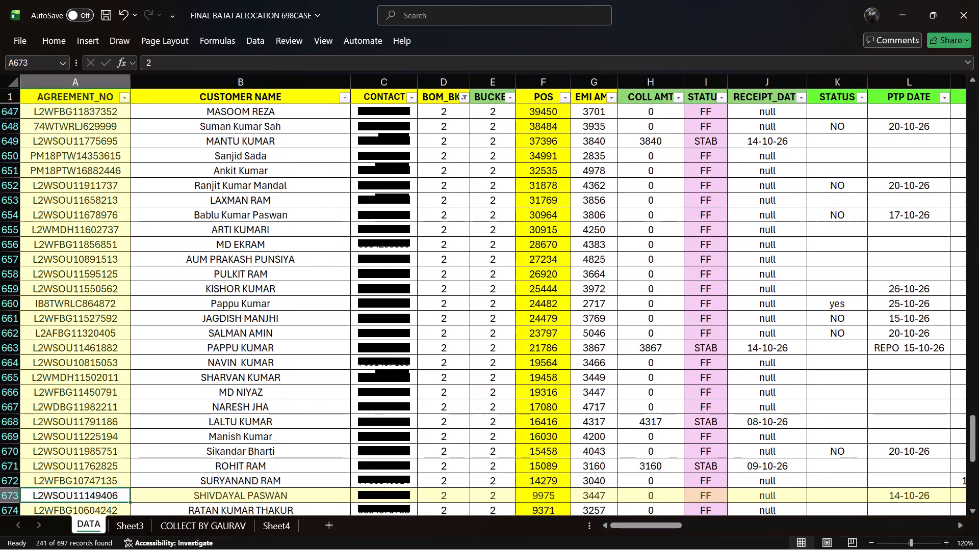
key(Right)
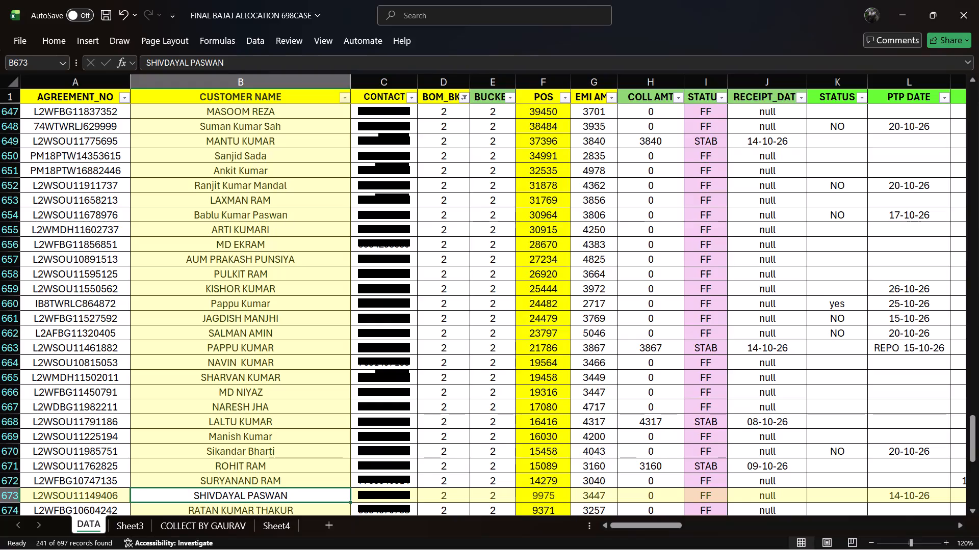
key(Right)
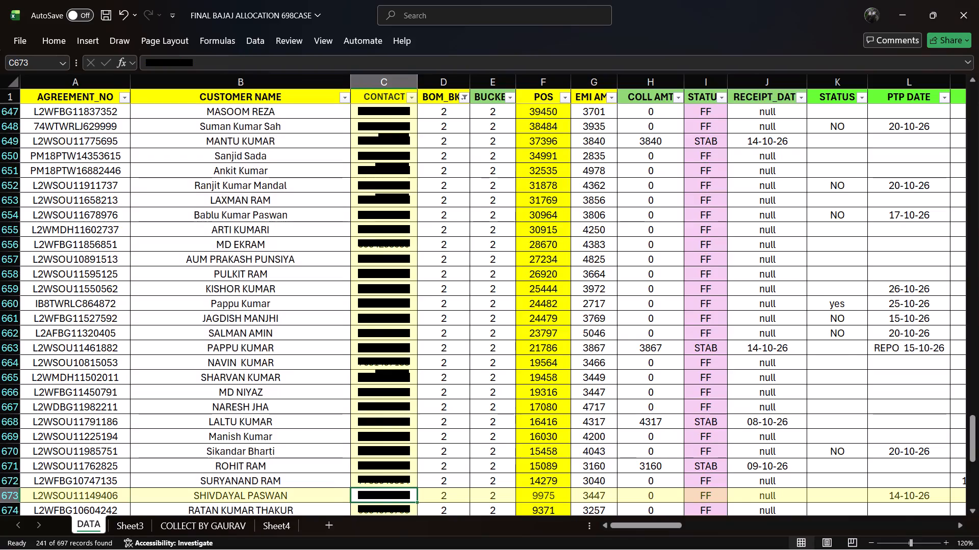
key(Right)
key(Left)
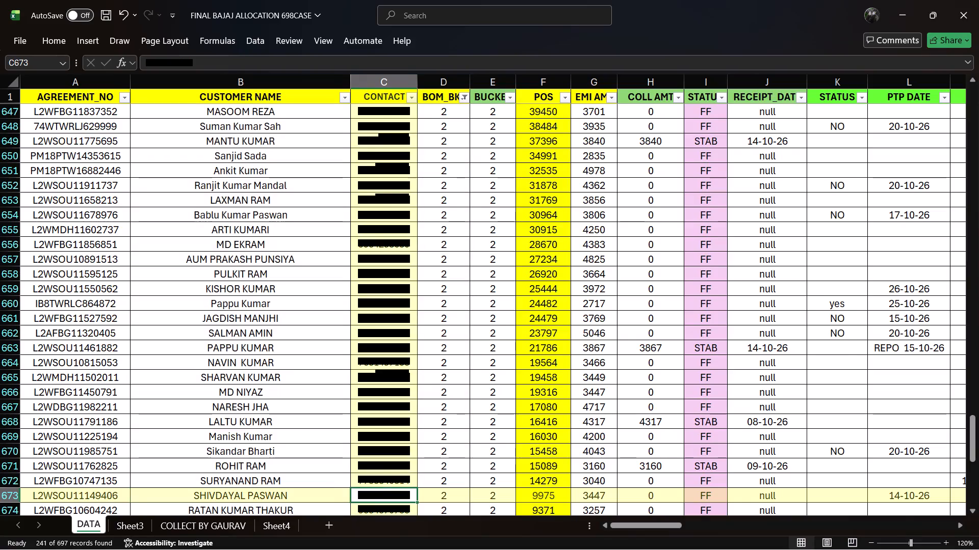
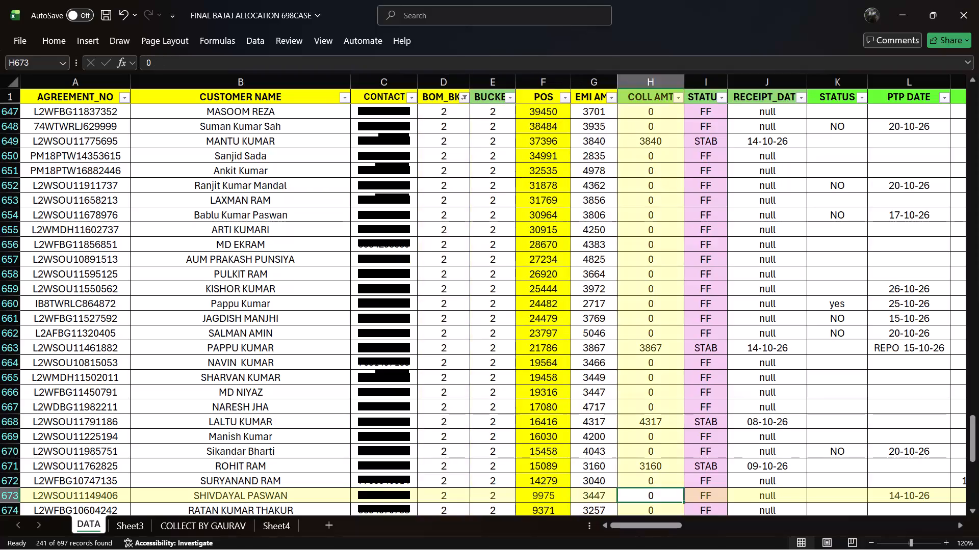
Enter NO in the STATUS column beside PTP DATE for the row 673 account.
key(Right)
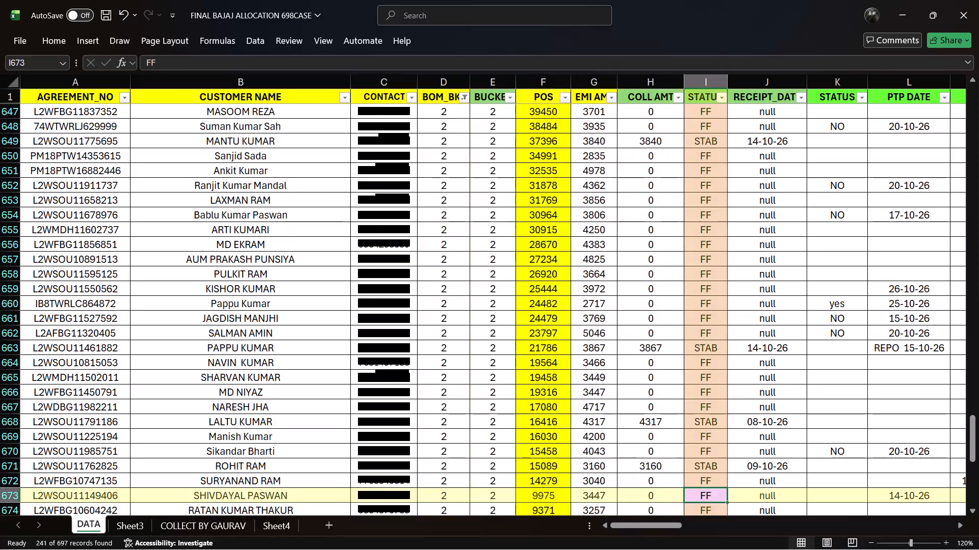
key(Right)
key(Right)
text(NO)
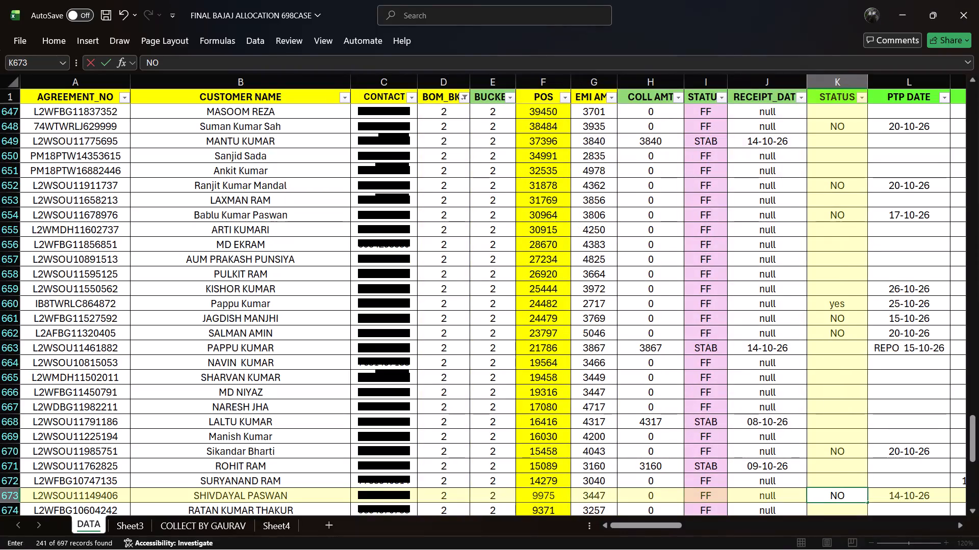
key(Down)
Review the FEEDBACK entries of the BOM_BKT 2 accounts from row 674 down to row 681.
key(Right)
key(Right)
key(Down)
key(Down)
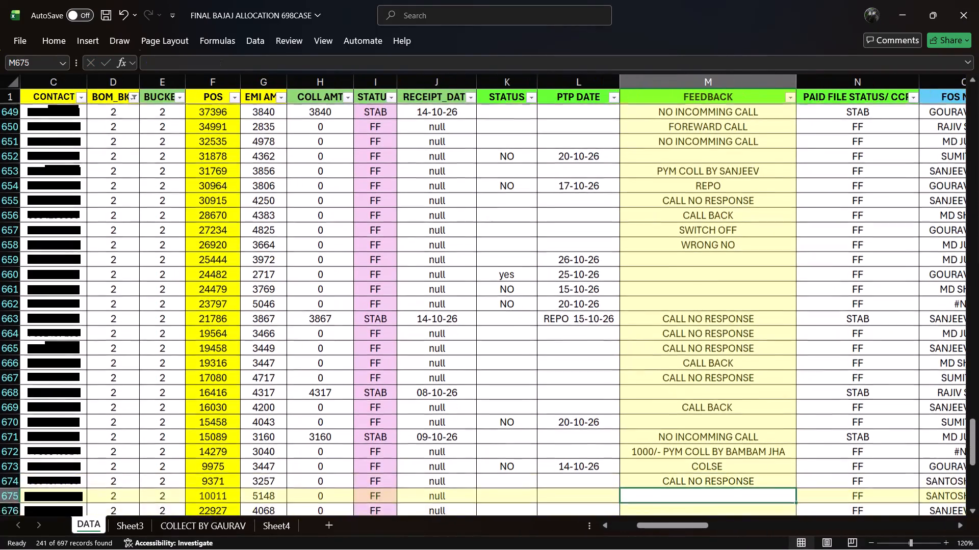
key(Down)
key(Down)
key(Down)
key(Down)
key(Down)
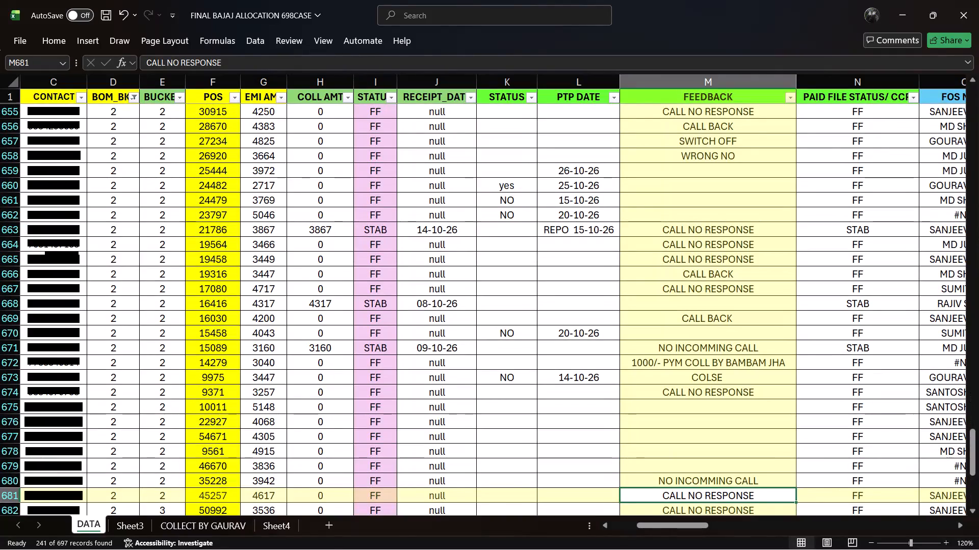
Return to the row 675 account, trace it from FEEDBACK back to AGREEMENT_NO, and check its CUSTOMER NAME and CONTACT.
click(650, 408)
key(Left)
key(Left)
key(Left)
key(Left)
key(Left)
key(Left)
key(Left)
key(Left)
key(Left)
key(Left)
key(Left)
key(Left)
key(Left)
key(Left)
key(Left)
key(Left)
key(Left)
key(Left)
key(Left)
key(Left)
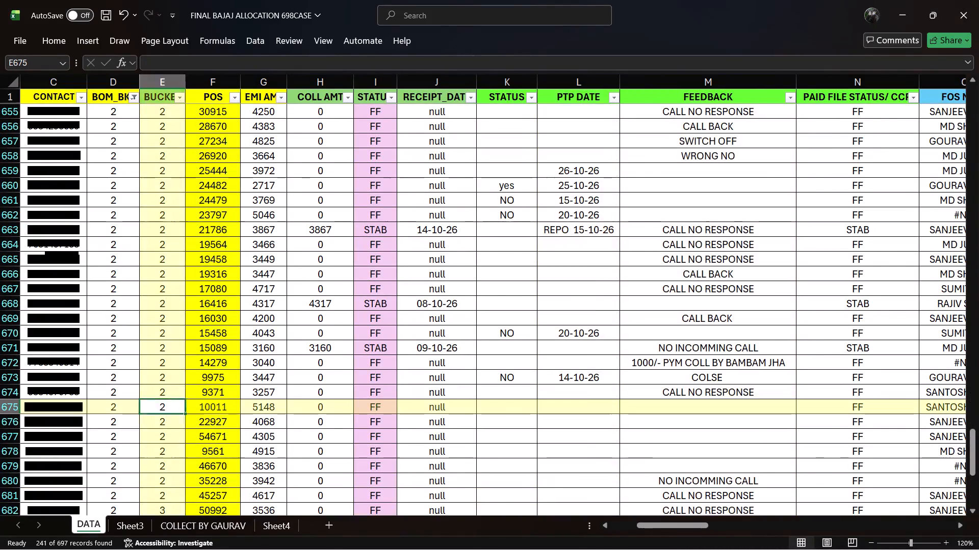
key(Right)
key(Right)
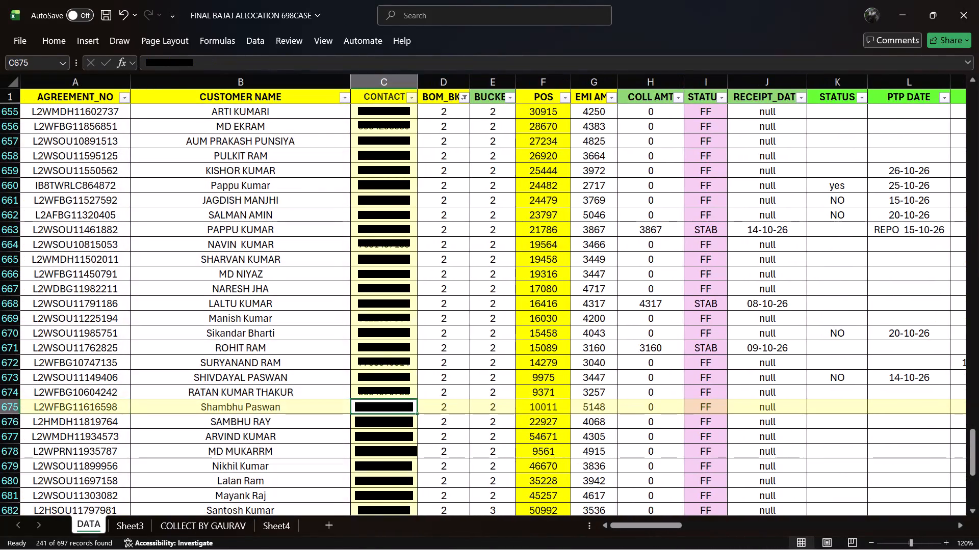